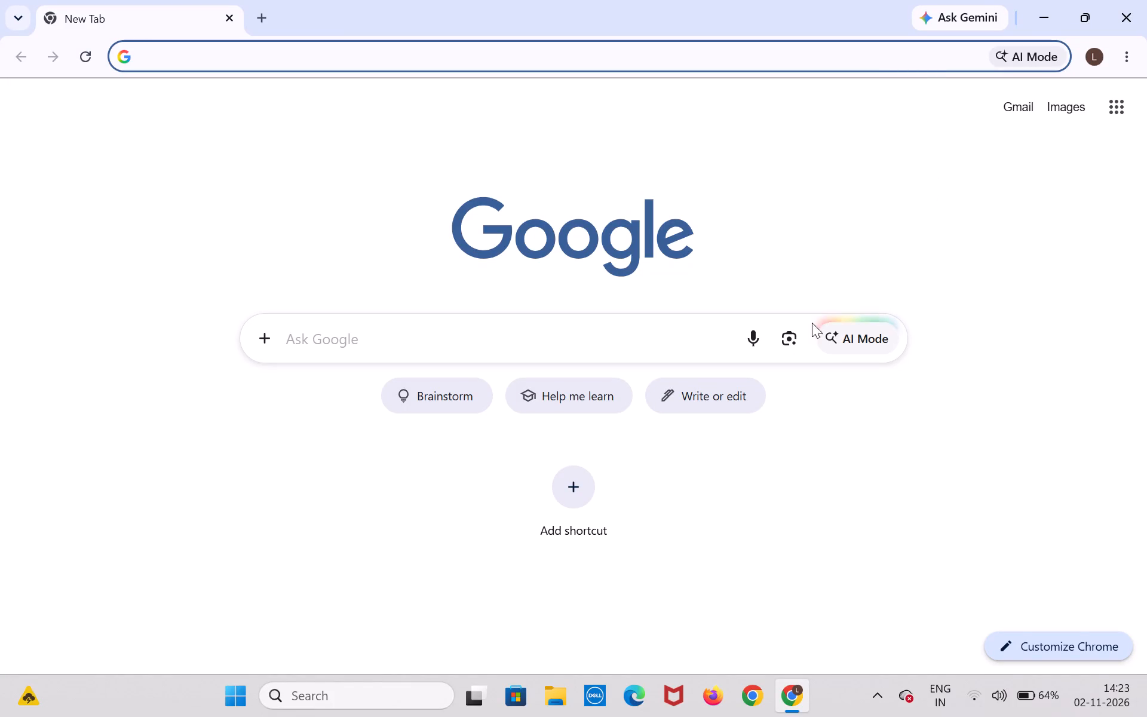
Search Google for "deloitte us portal" using the earlier search suggestion.
left_click(648, 338)
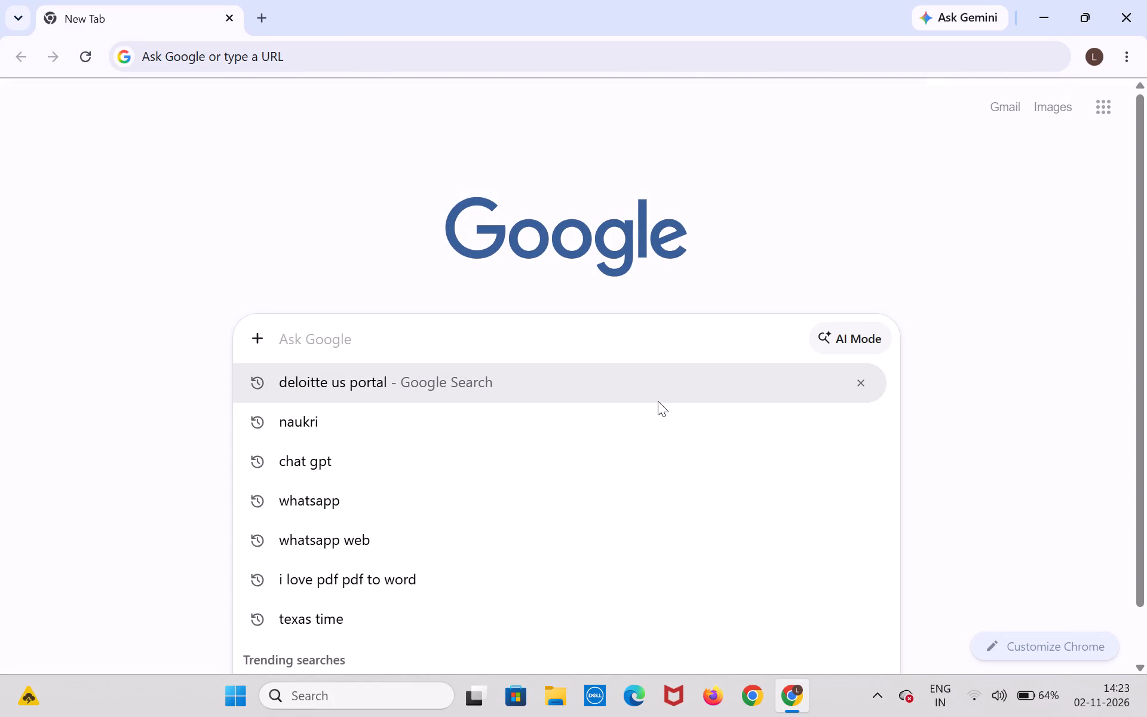
left_click(656, 397)
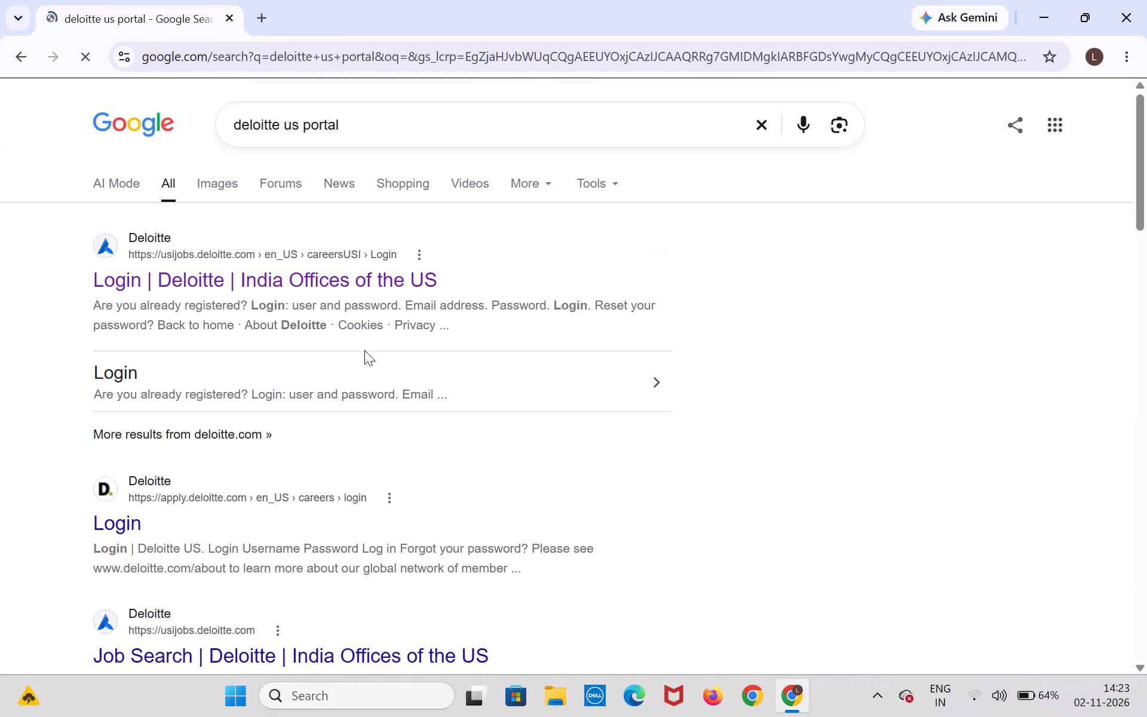
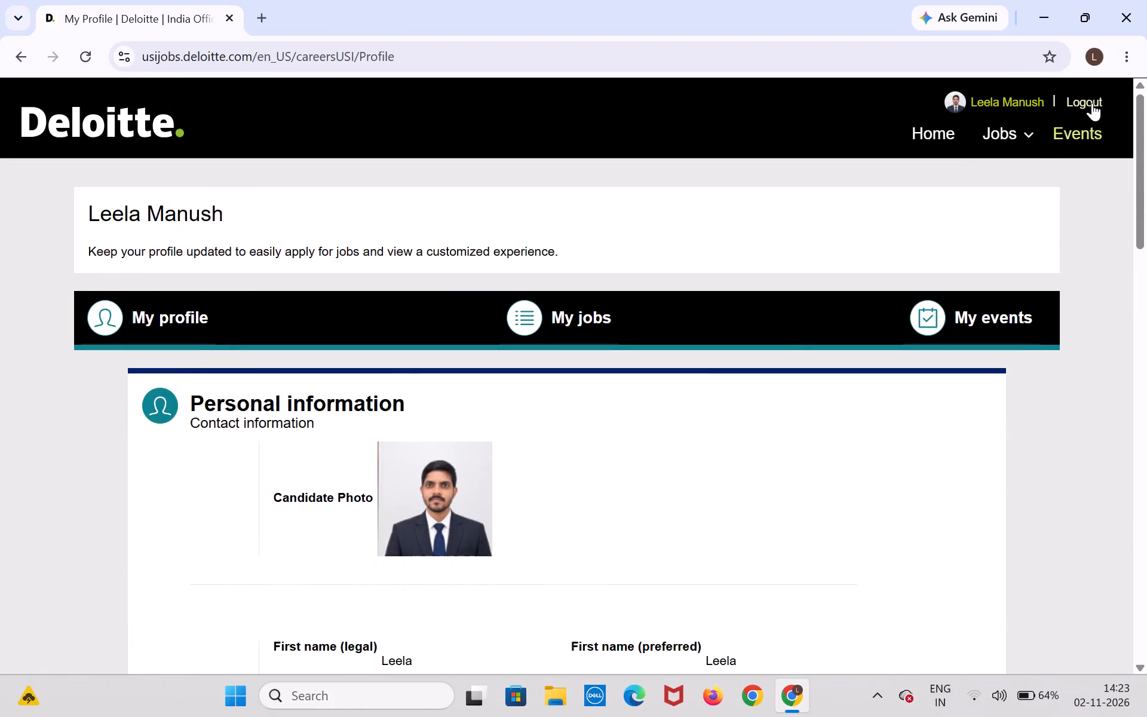
Log out of the candidate account on the Deloitte careers site.
left_click(1092, 102)
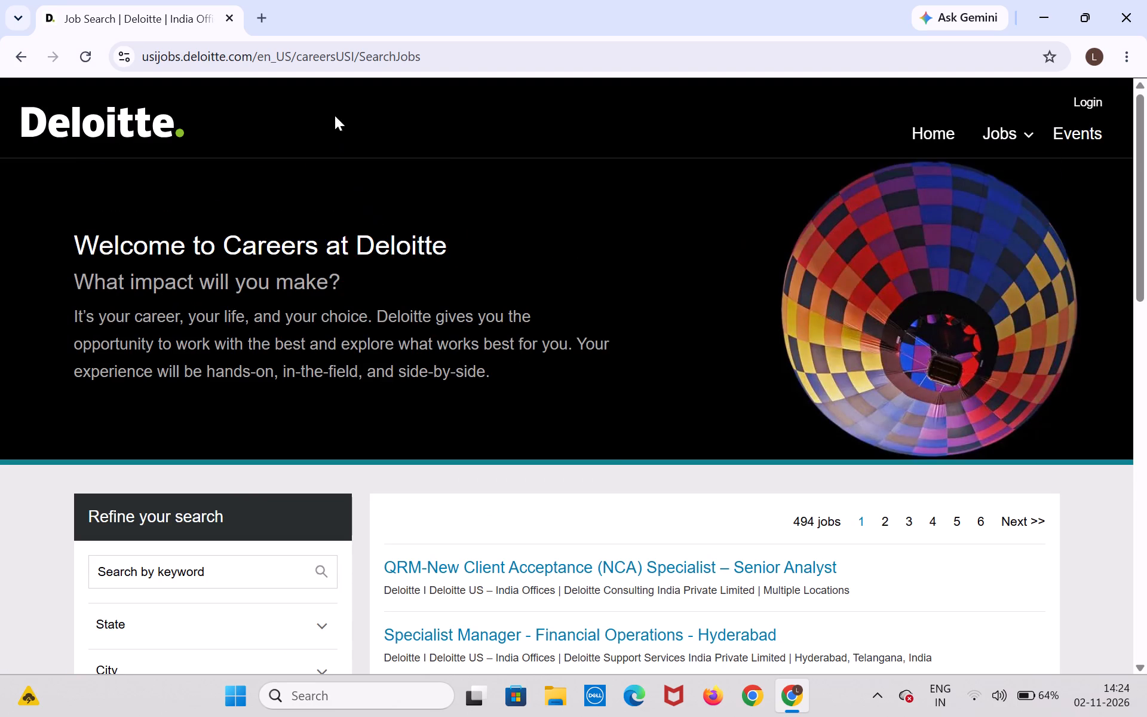
Close the Deloitte job search page, ending the current browser session.
left_click(228, 18)
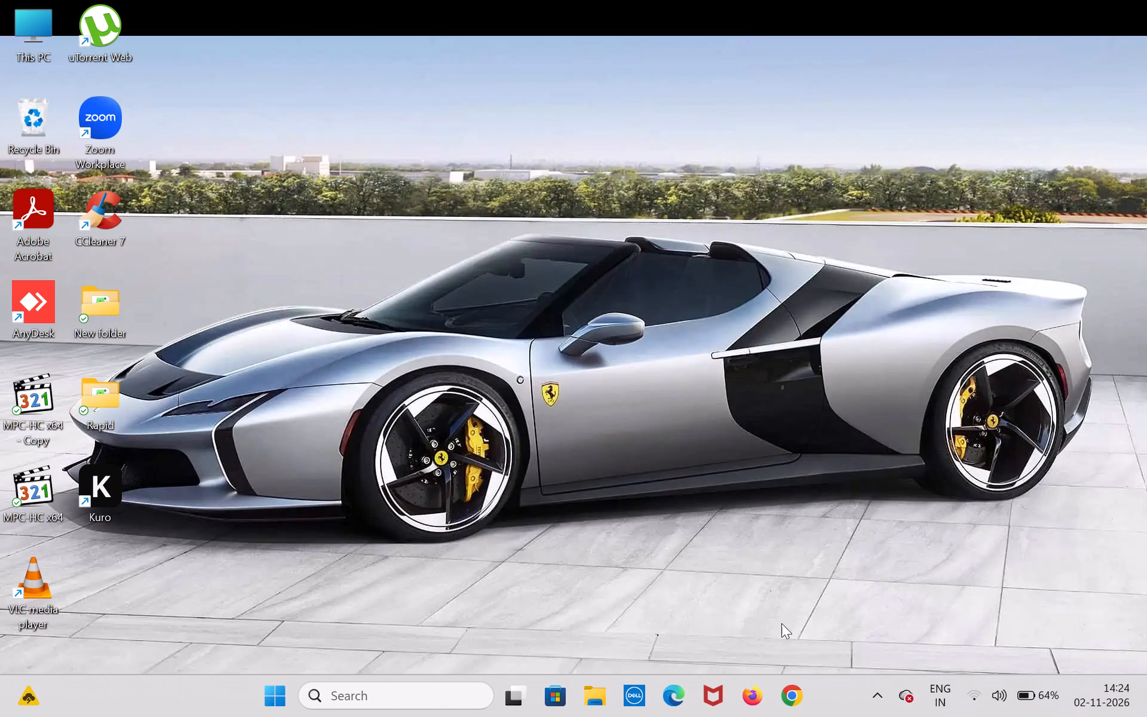
Relaunch Google Chrome and open the user profile with the brown L avatar.
left_click(815, 708)
left_click(803, 698)
left_click(370, 413)
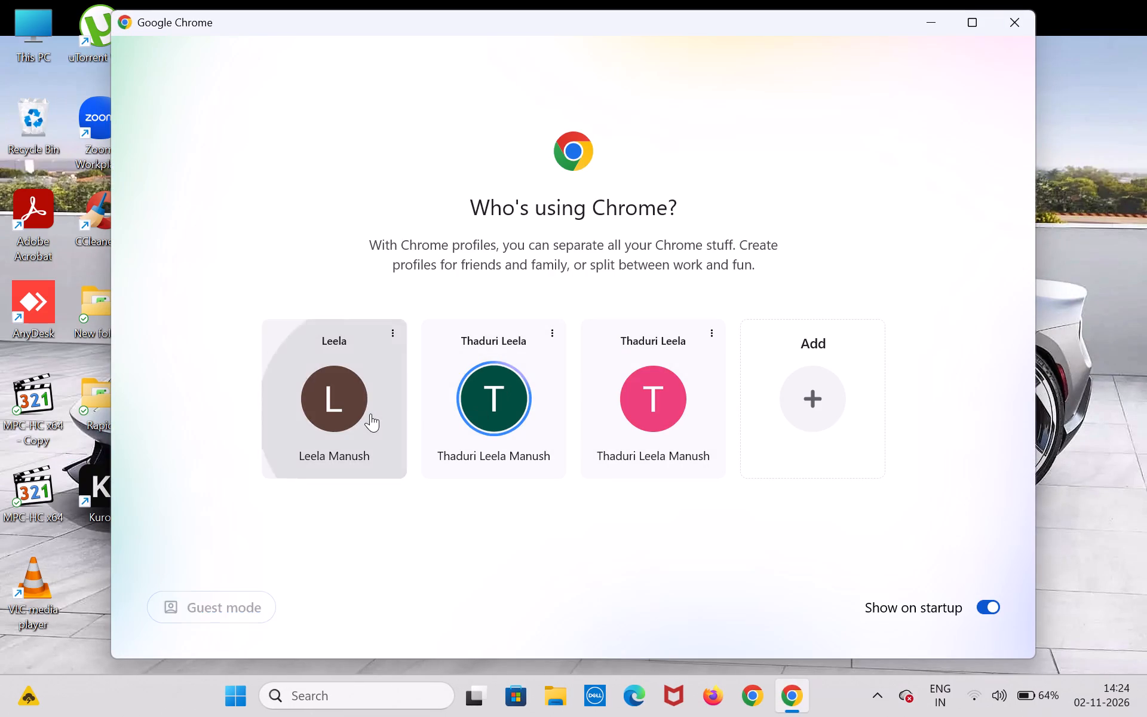
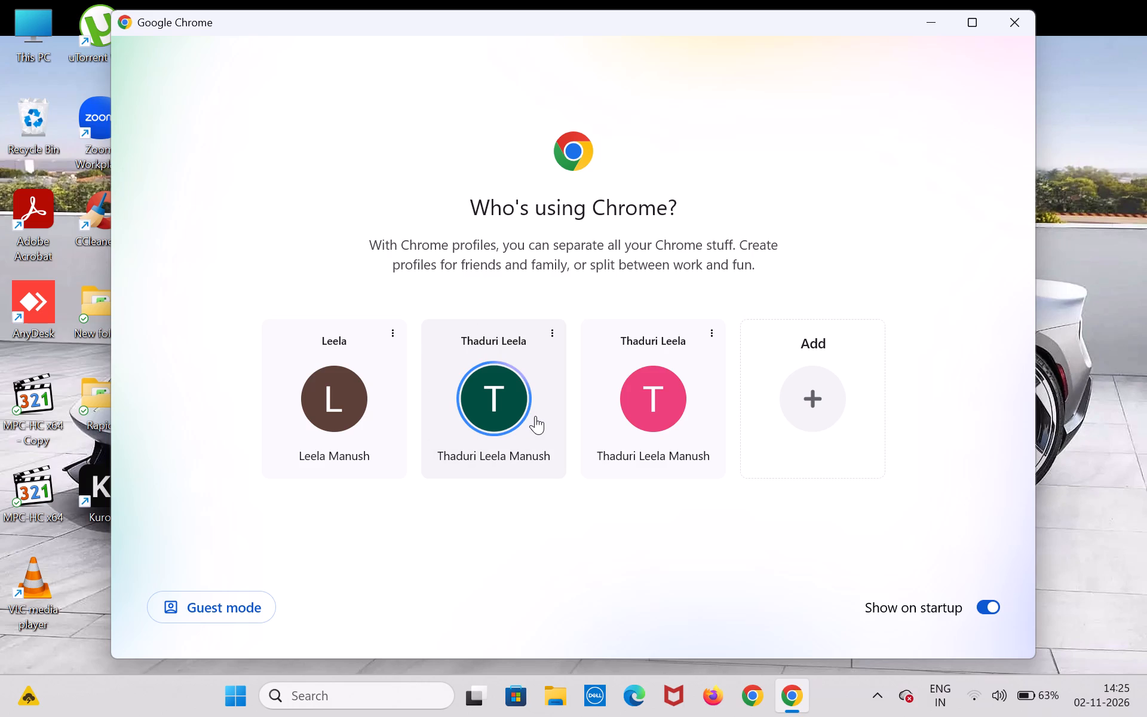
Start the browser under the profile with the dark green T avatar.
left_click(526, 407)
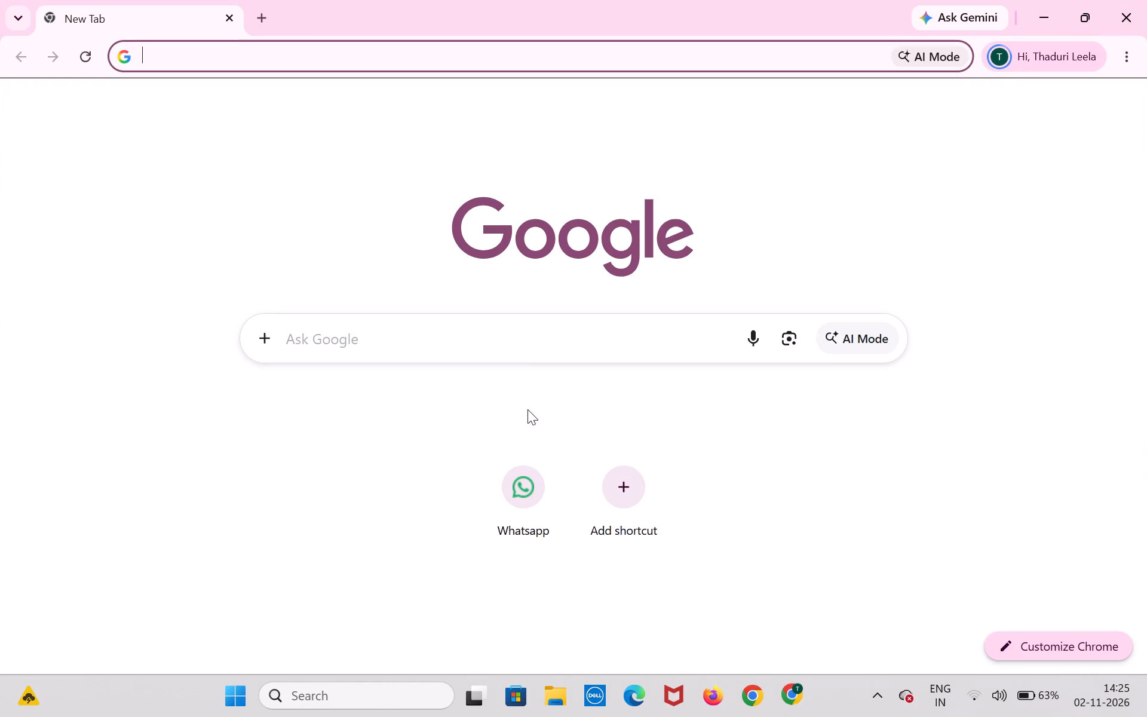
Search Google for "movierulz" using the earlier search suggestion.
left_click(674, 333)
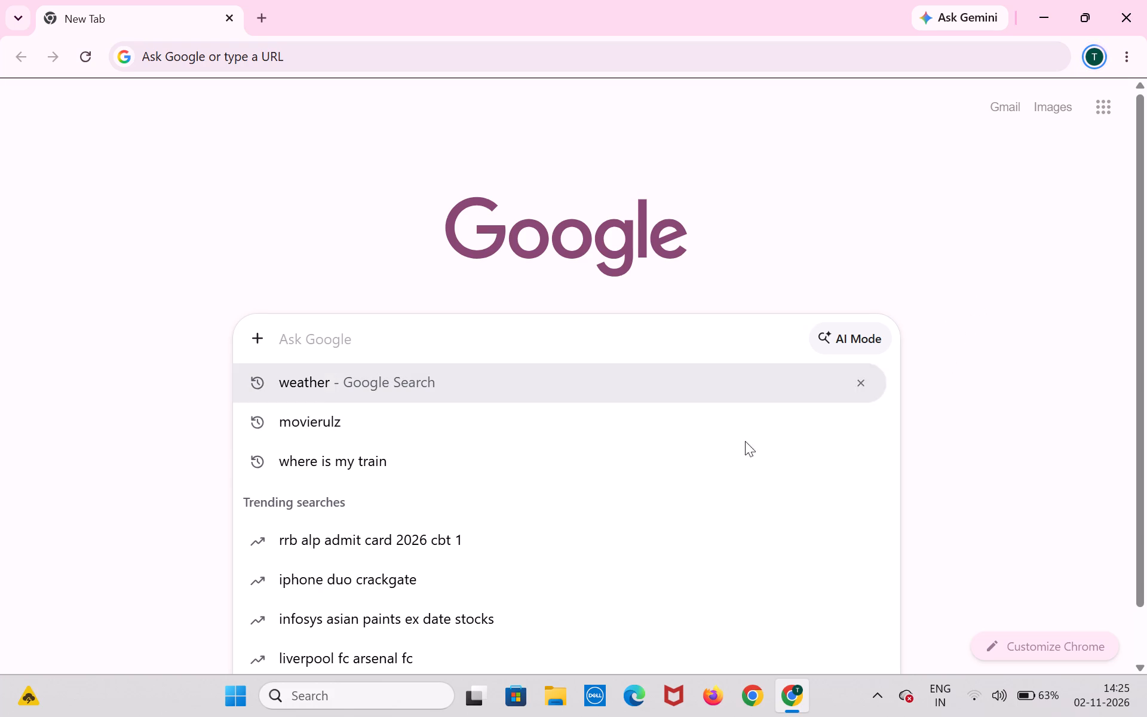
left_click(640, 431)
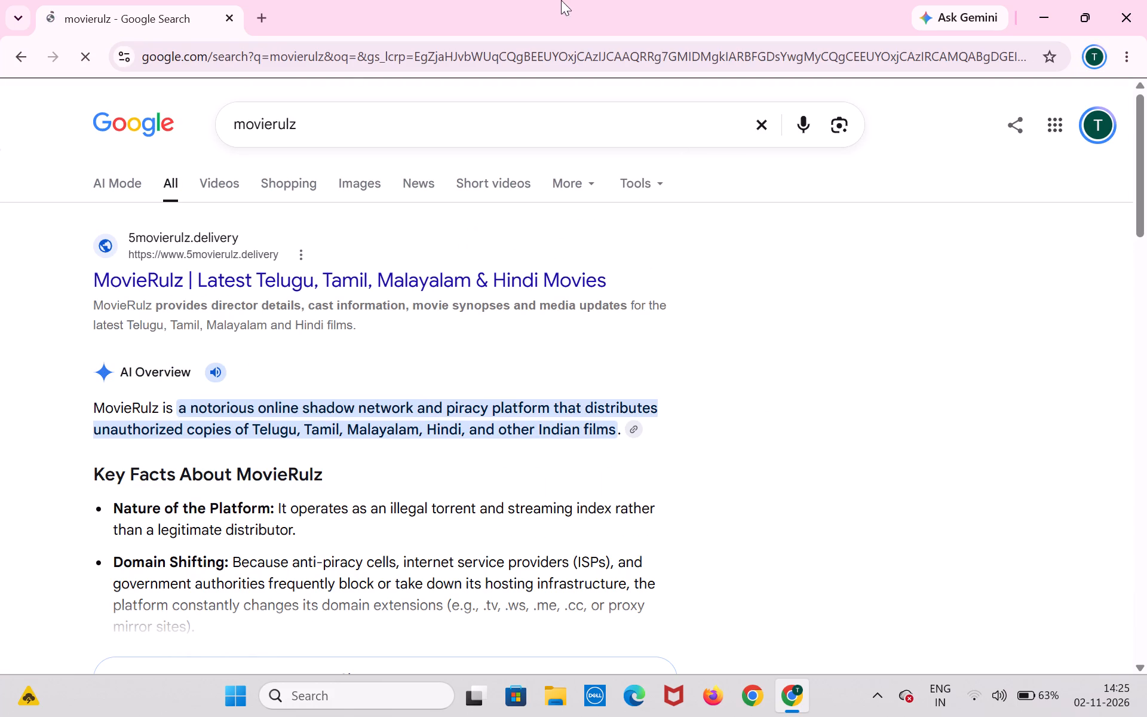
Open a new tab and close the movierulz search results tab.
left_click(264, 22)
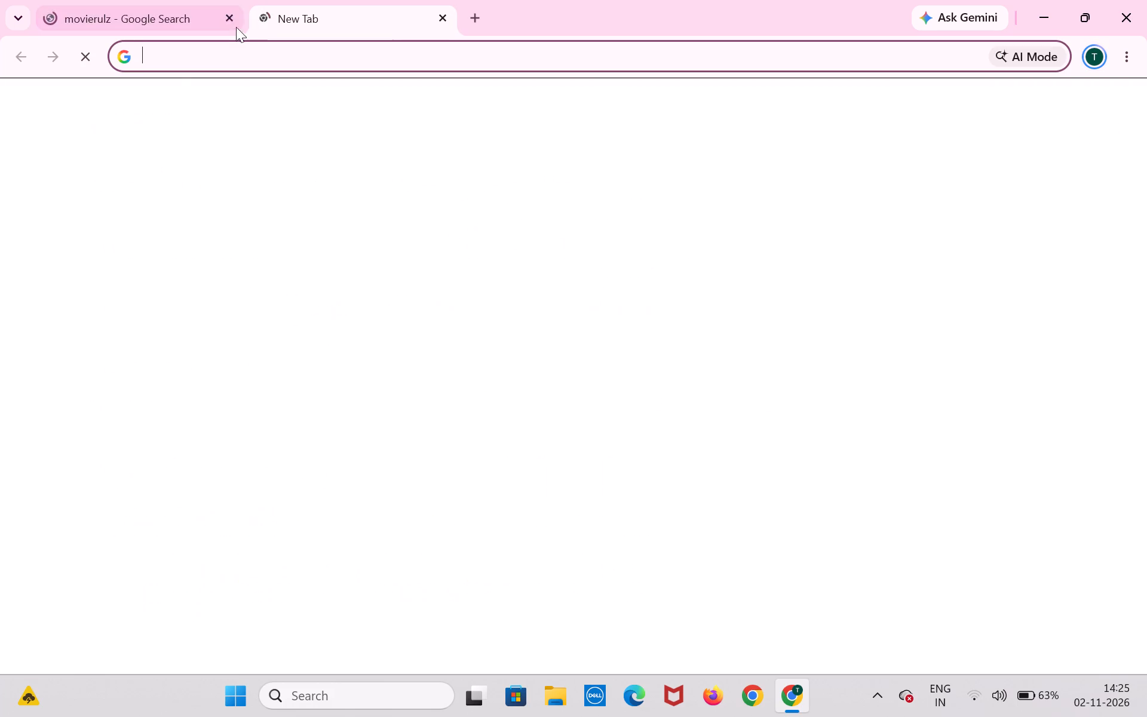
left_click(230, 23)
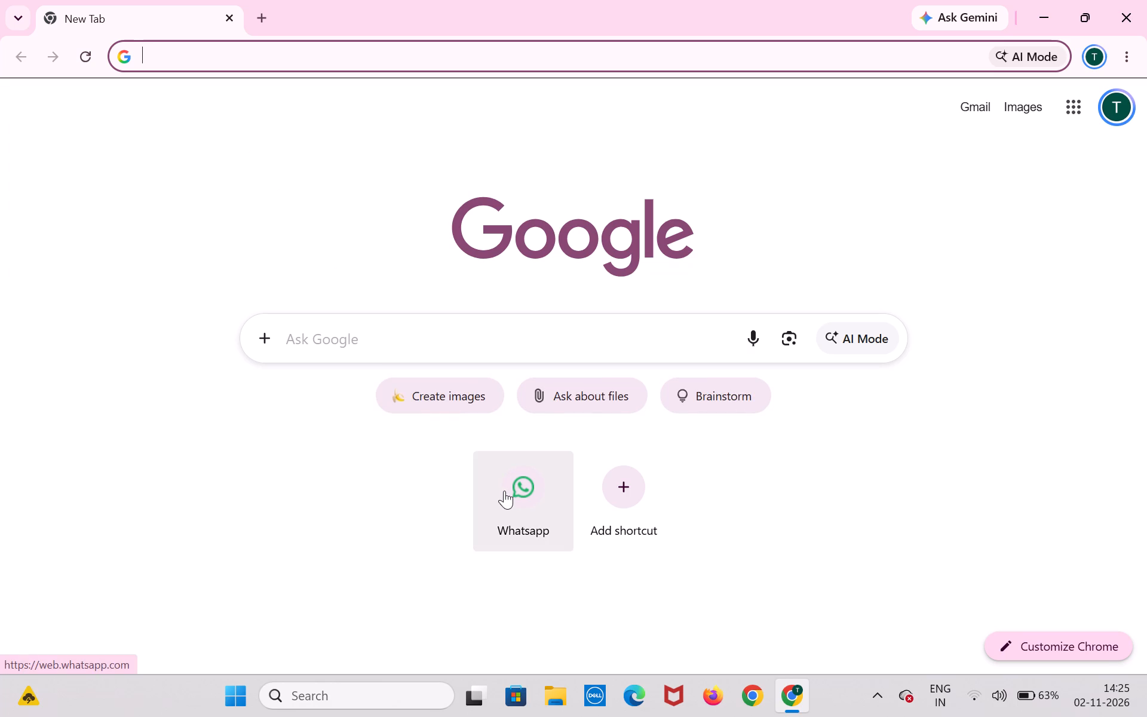
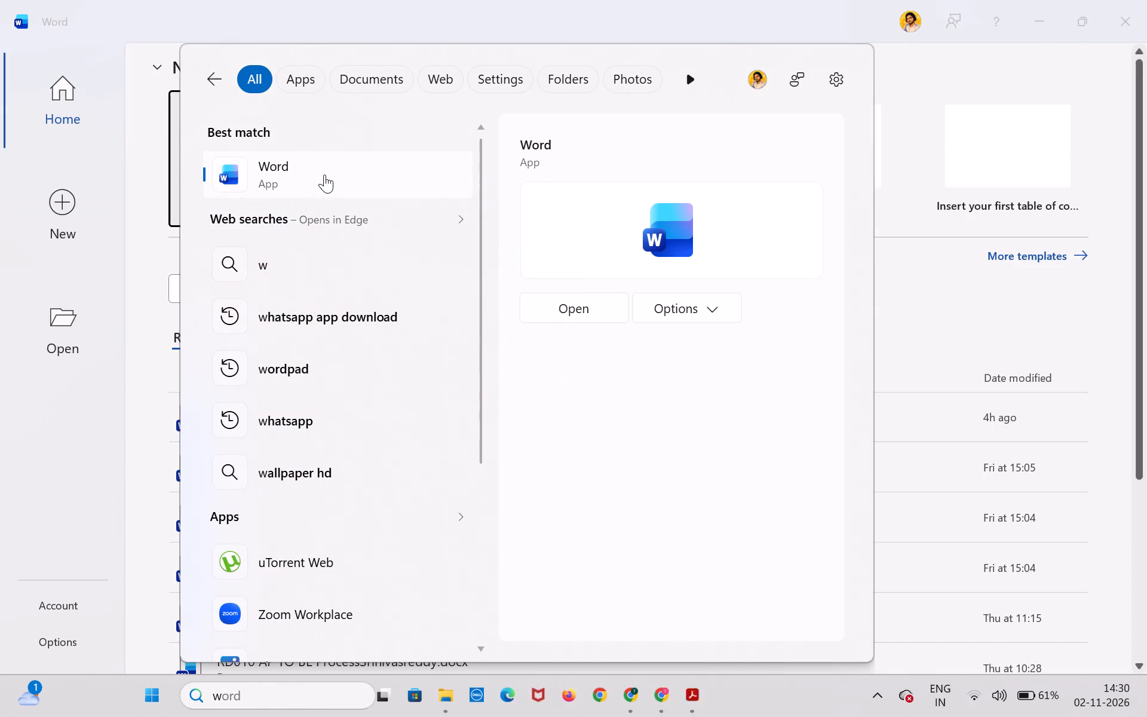
Switch to Word, open the CV PDF from the Downloads folder, and enable editing on it.
left_click(570, 308)
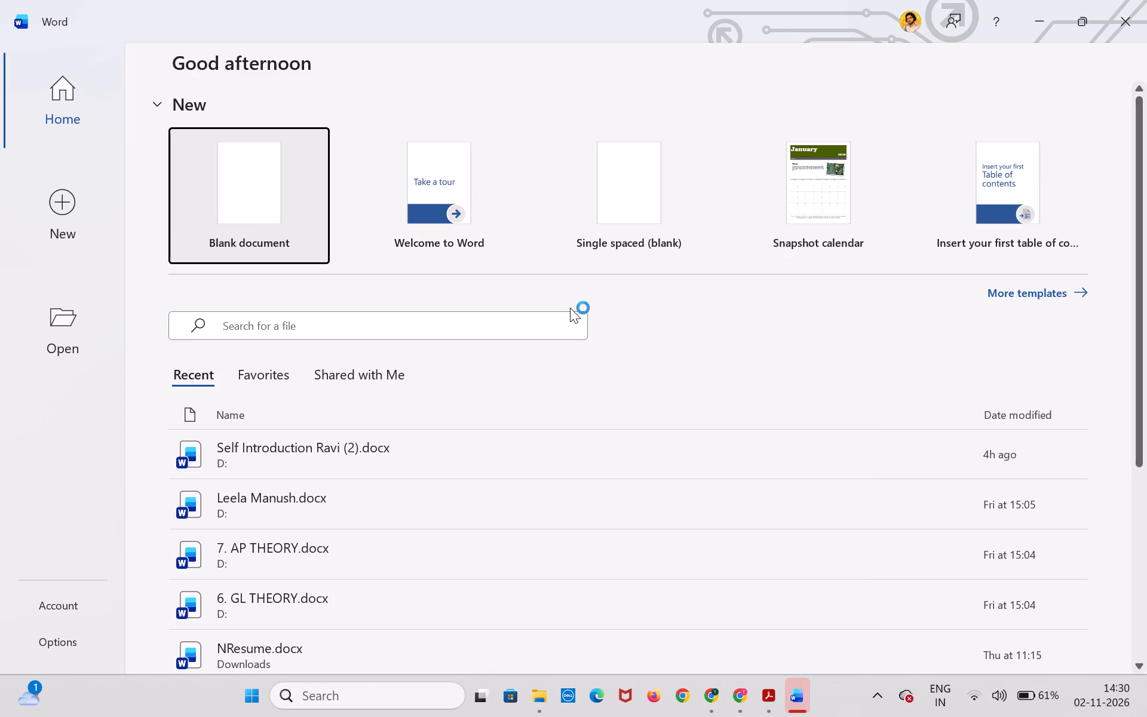
left_click(57, 329)
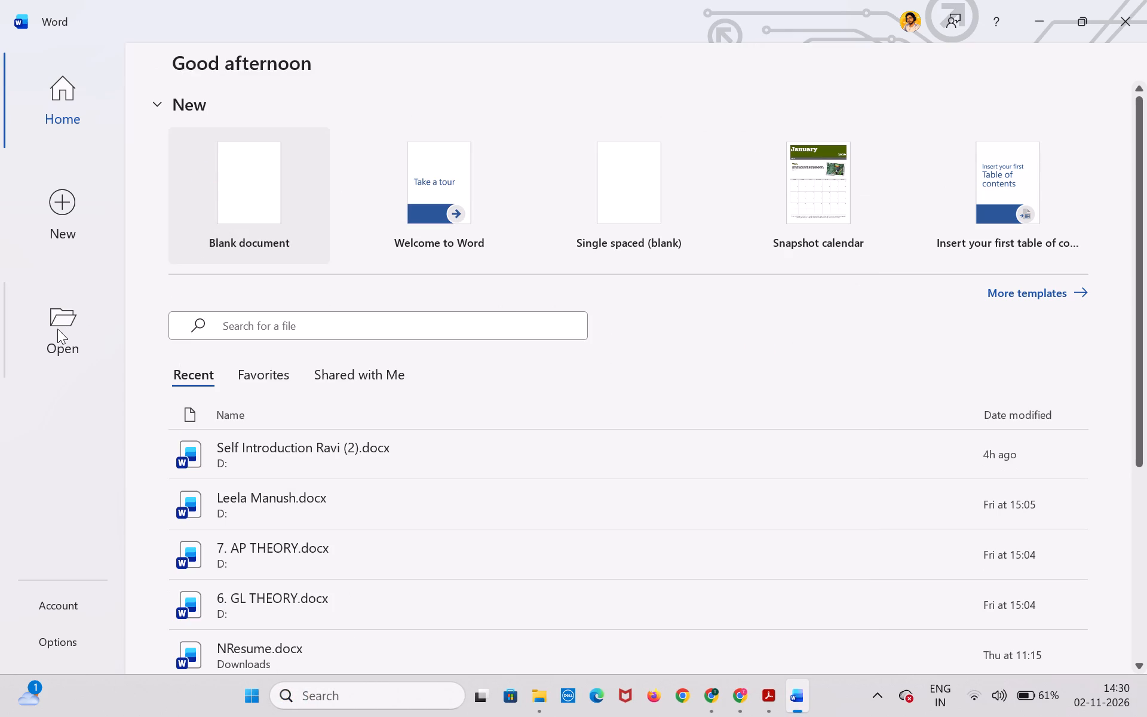
left_click(211, 411)
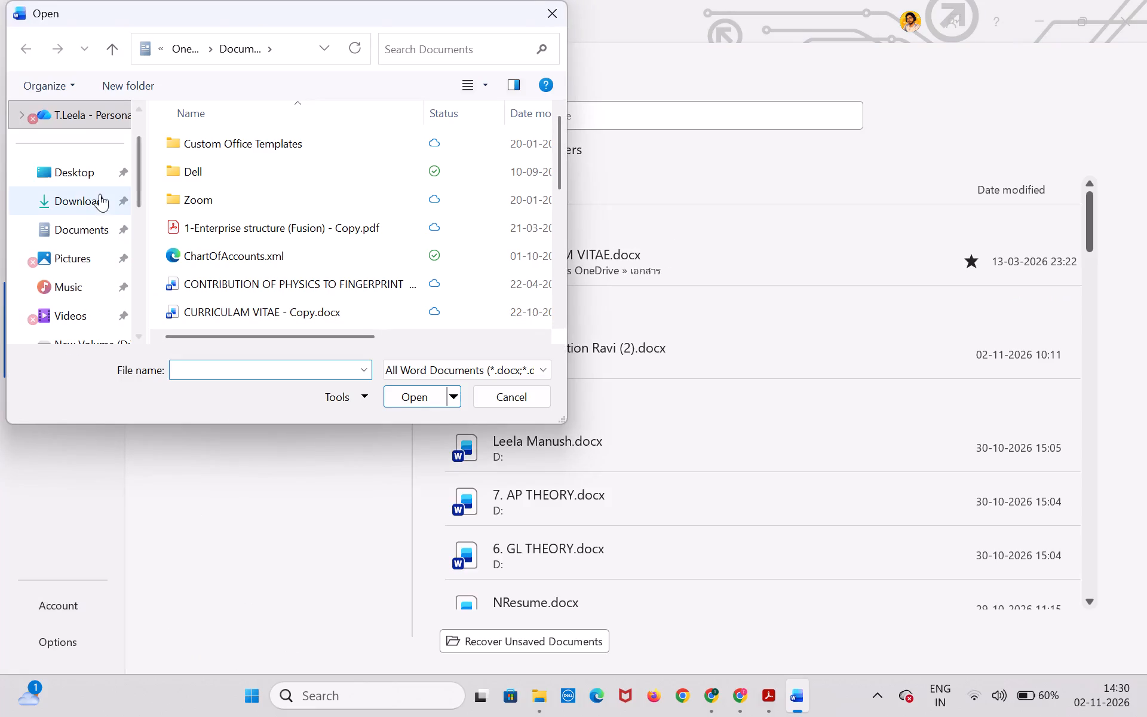
left_click(82, 193)
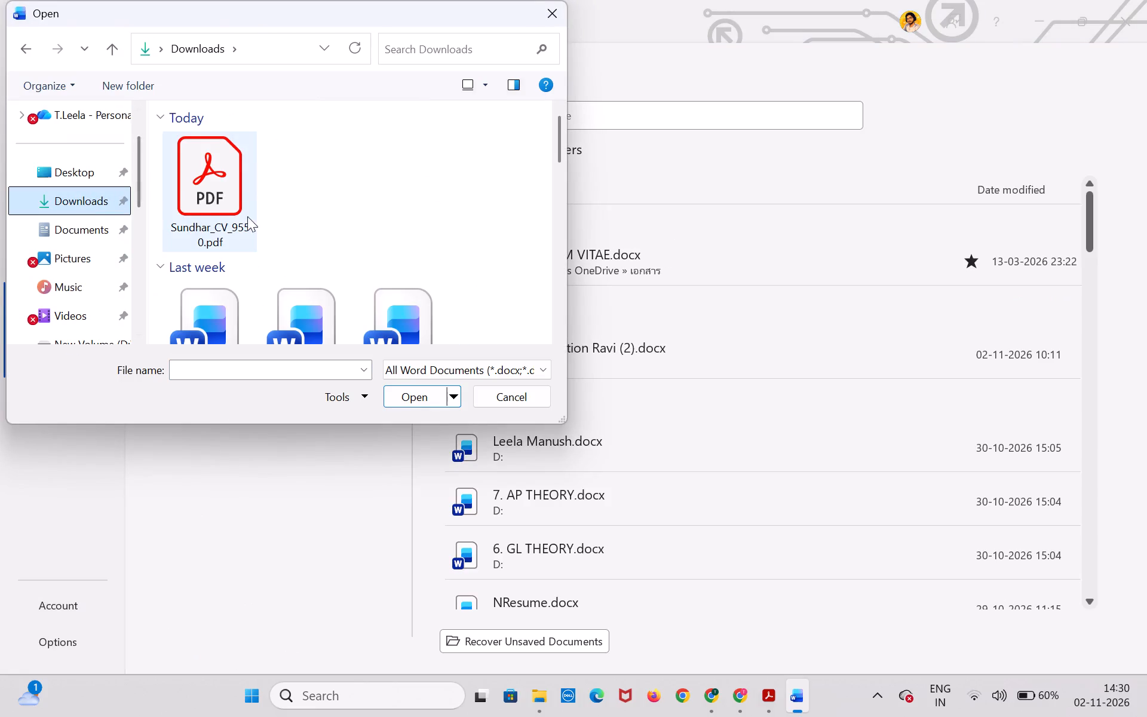
left_click(206, 200)
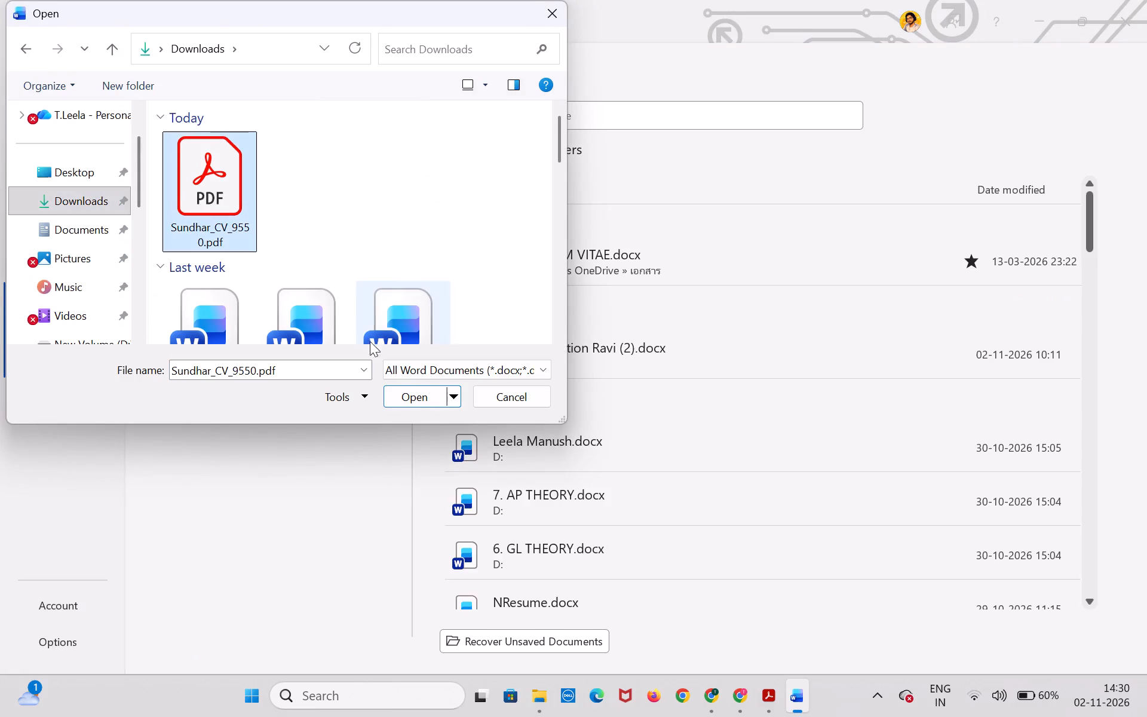
left_click(422, 393)
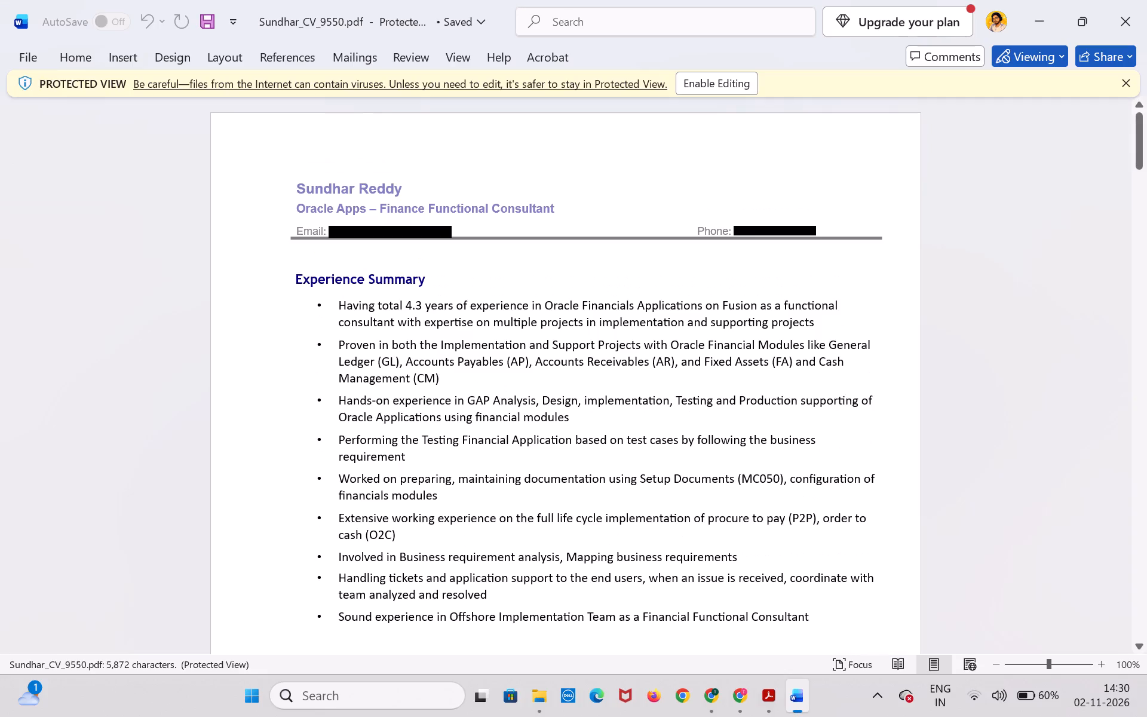
left_click(719, 78)
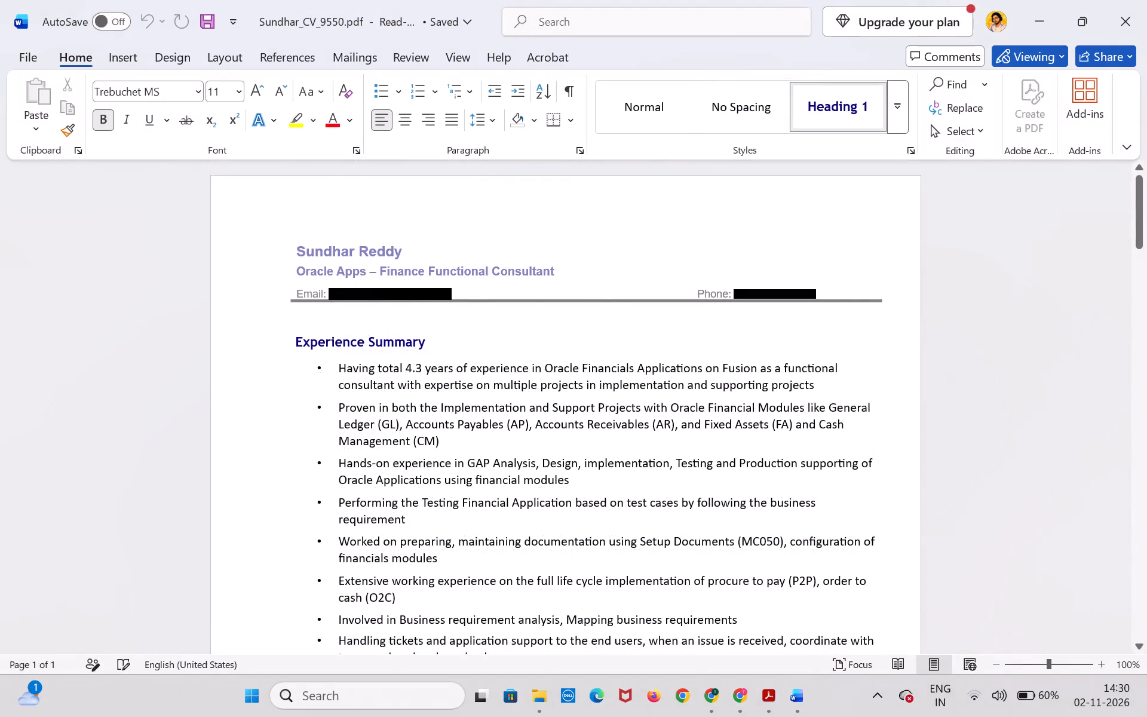
Allow edits to the read-only CV and set the Tablespace Technologies LTD start date to Jul-25 under Experience.
scroll(594, 352, "down", 4)
scroll(594, 352, "up", 1)
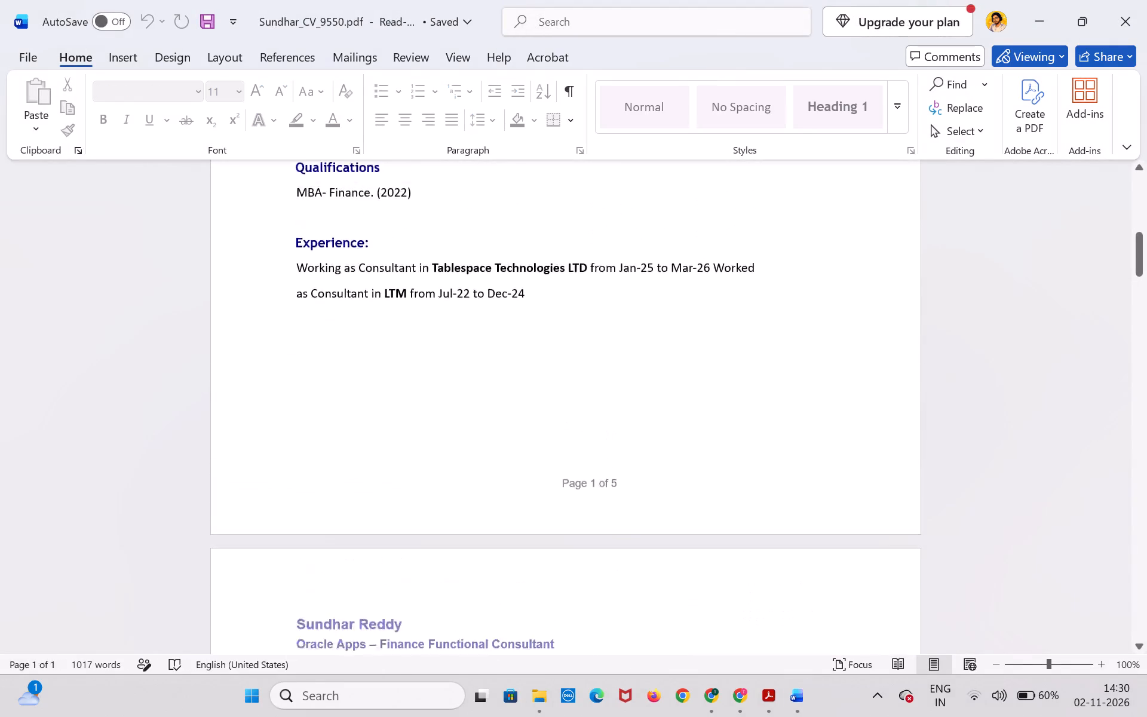
scroll(594, 352, "up", 1)
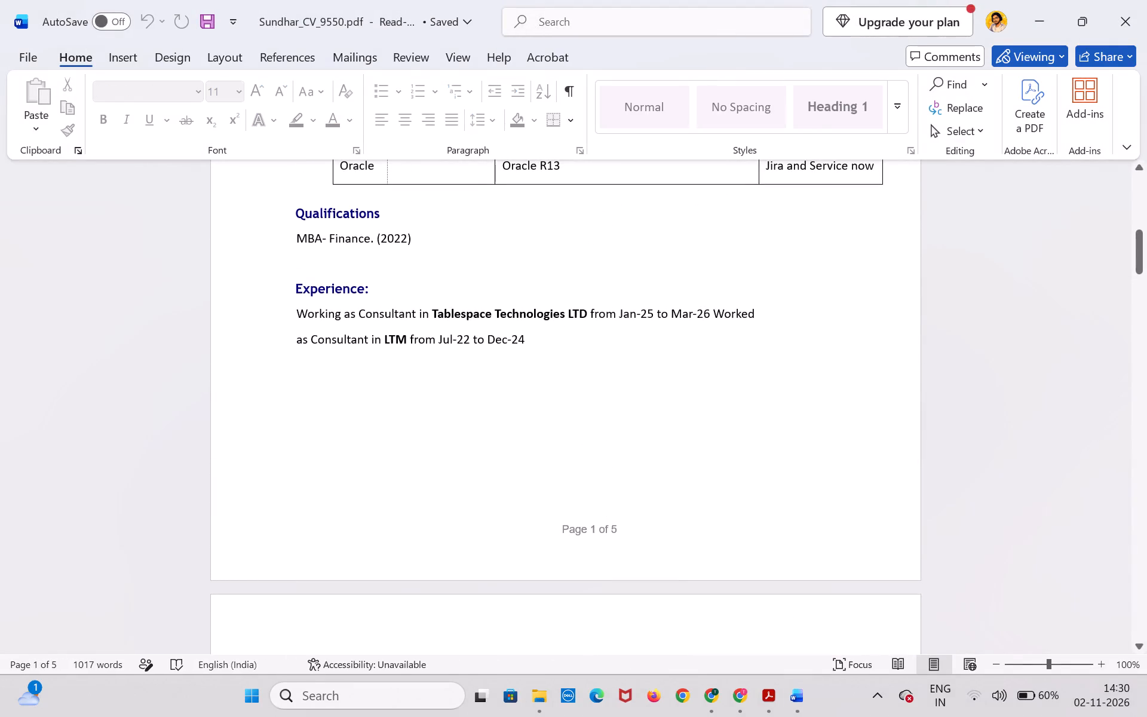
left_click(636, 315)
key("BackSpace")
key("BackSpace")
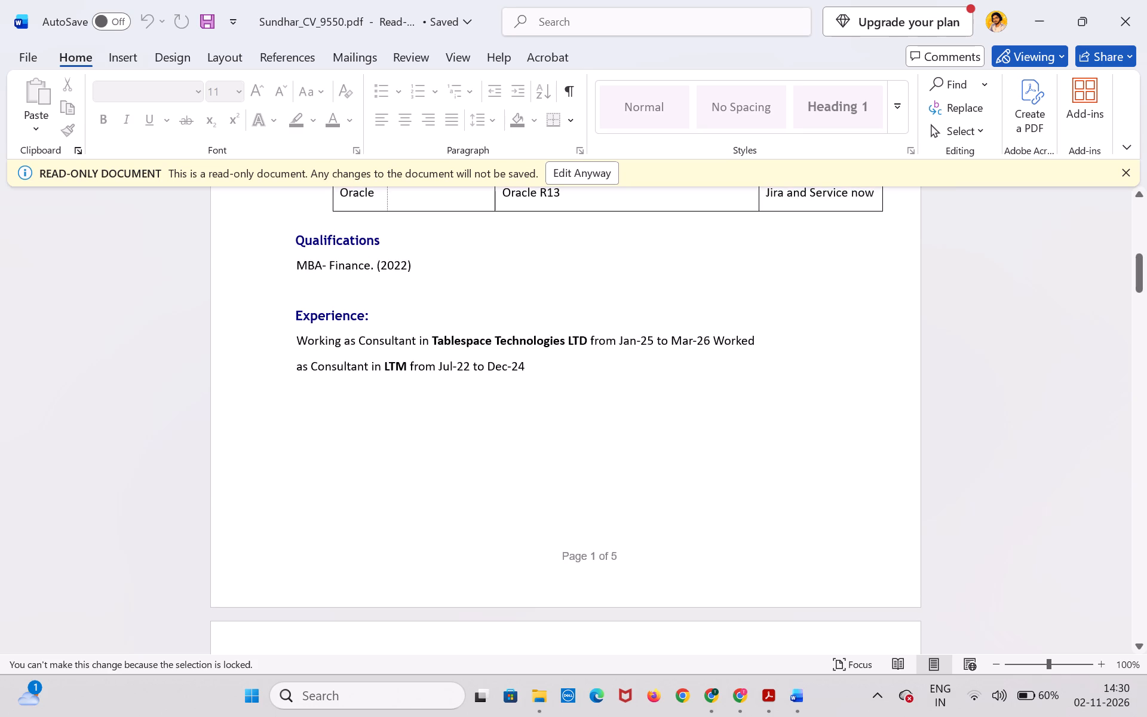
left_click(582, 173)
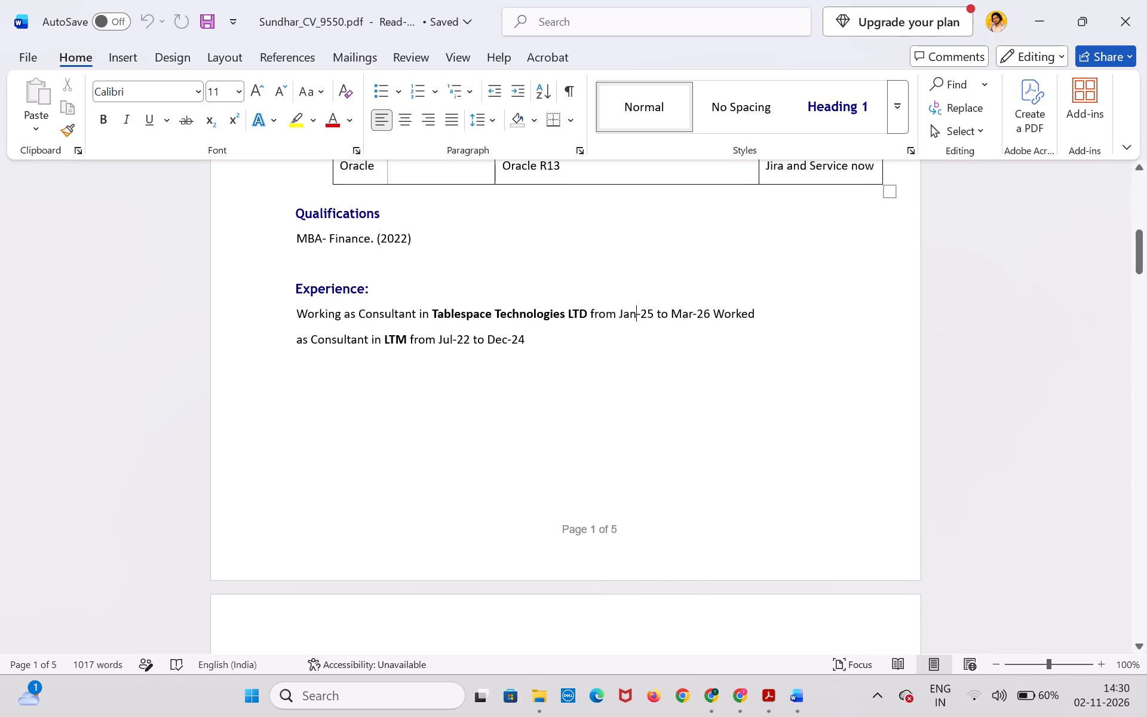
key("BackSpace")
key("BackSpace")
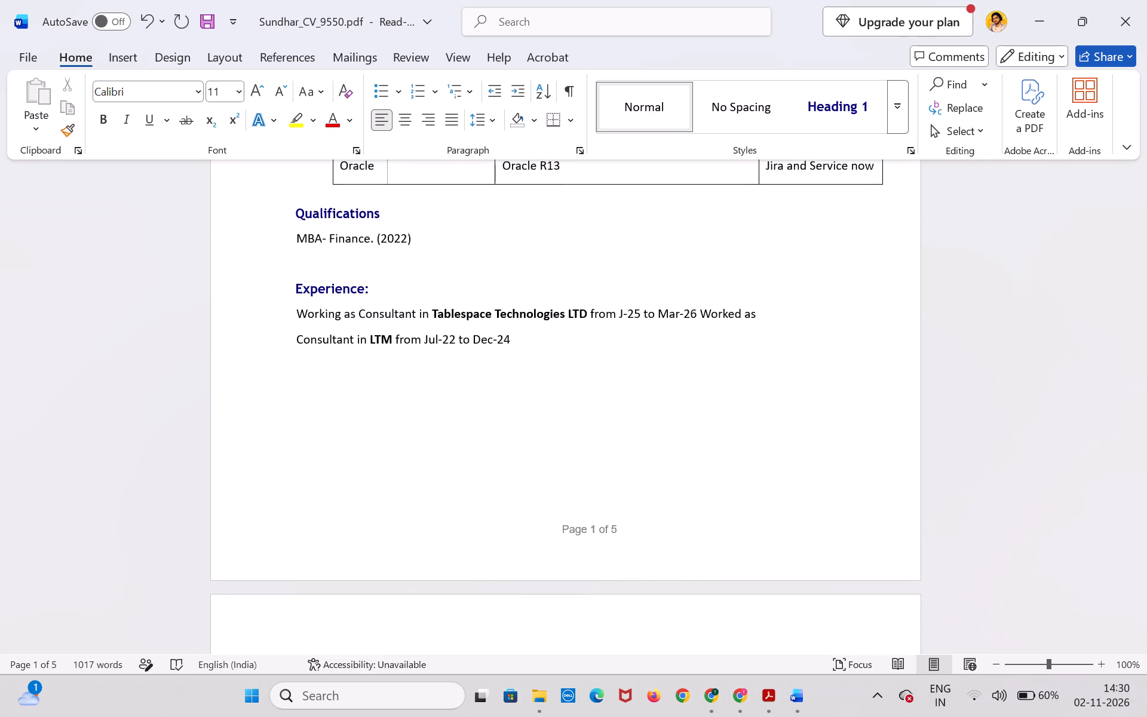
key("BackSpace")
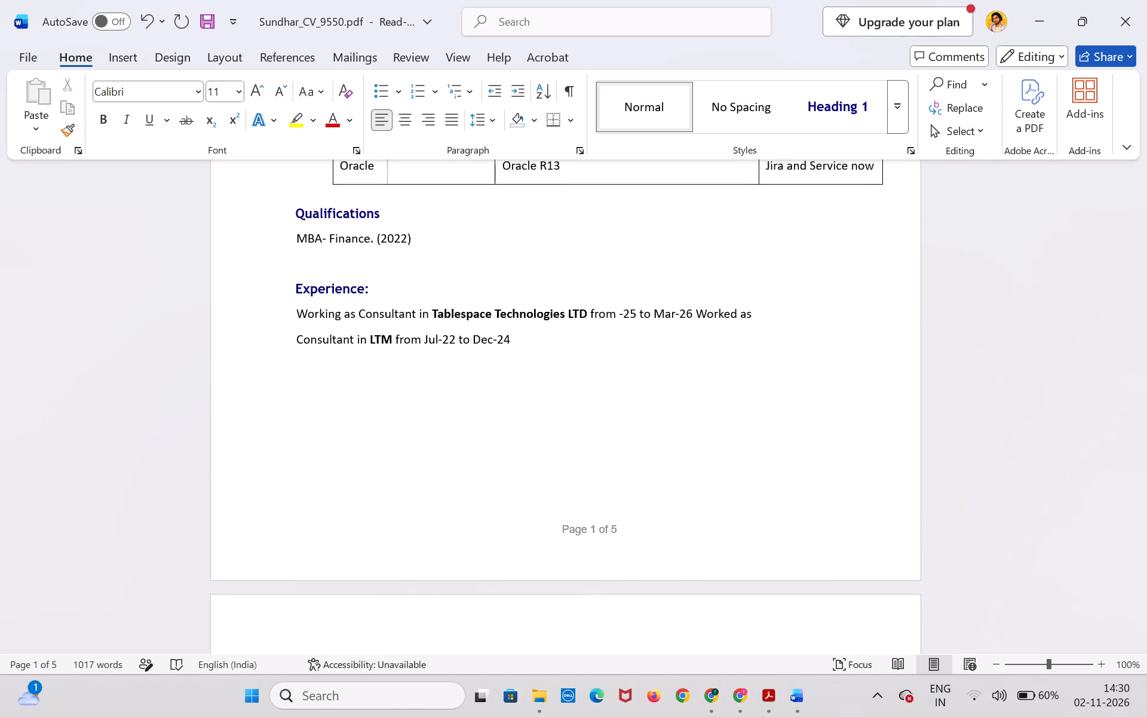
type("Ju")
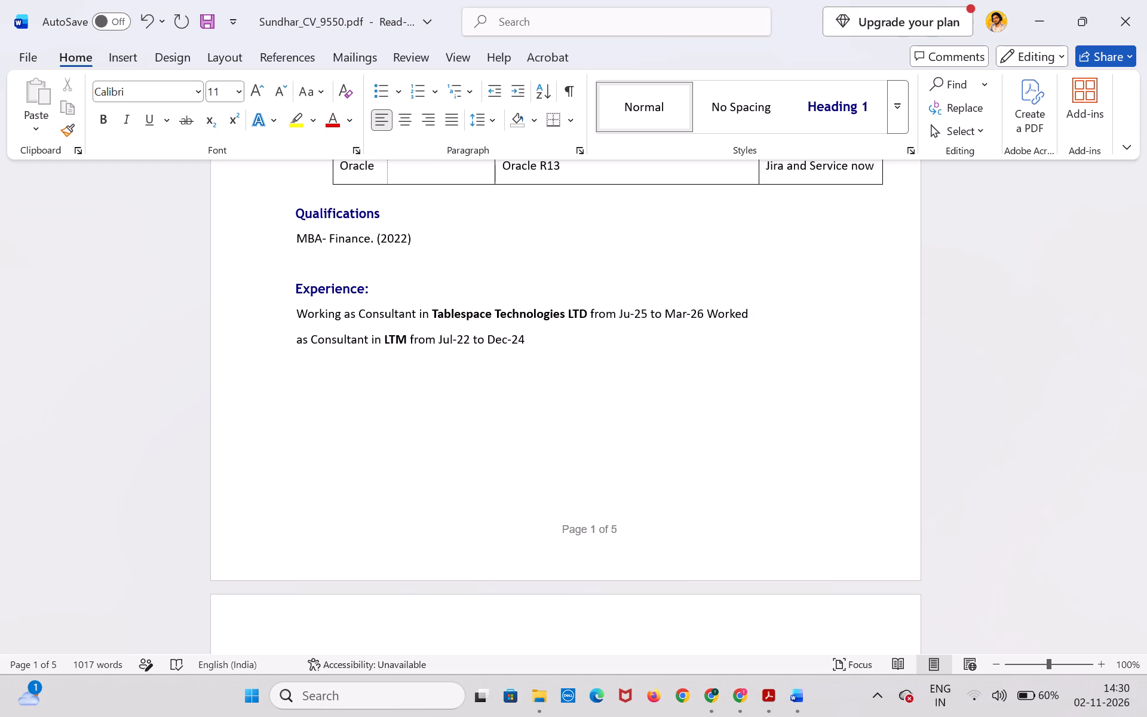
key("k")
key("BackSpace")
key("l")
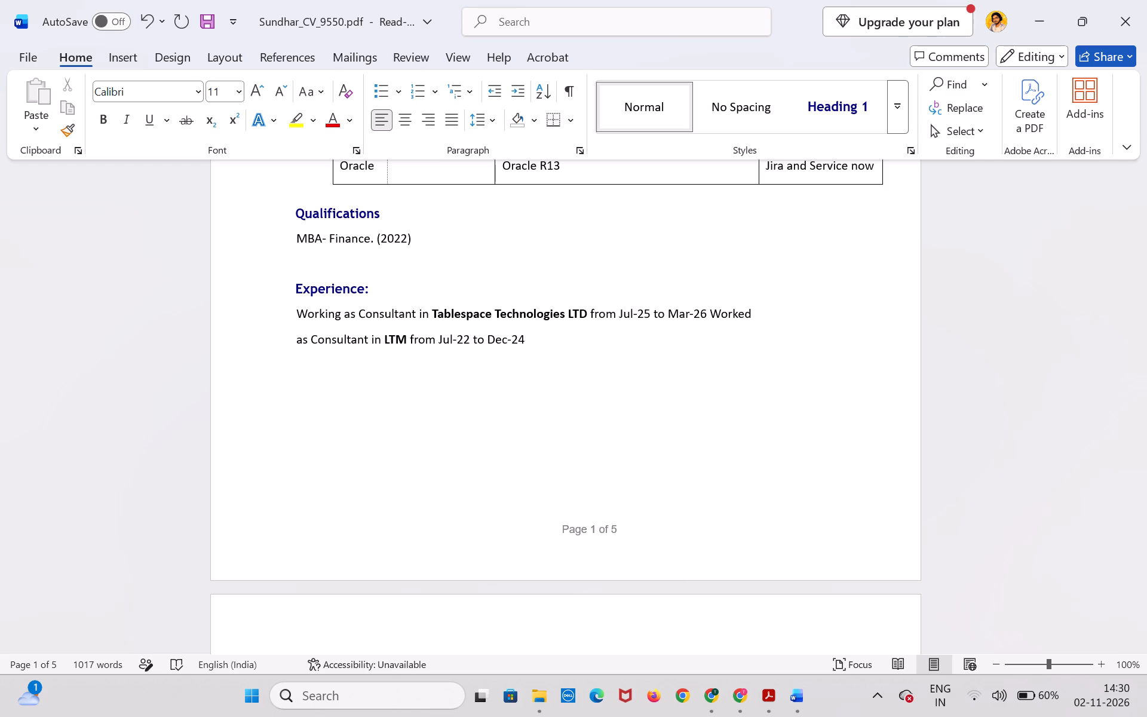
Set the LTM start date to Jun-22 in the Experience section.
left_click(449, 342)
key("Right")
key("BackSpace")
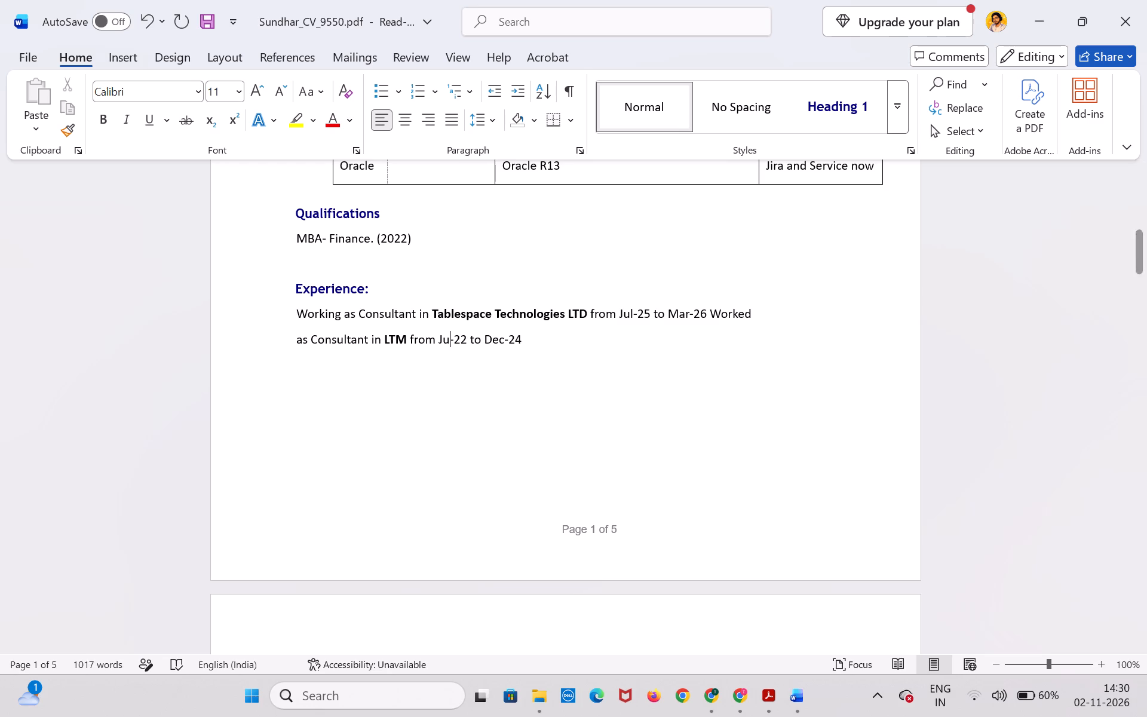
key("BackSpace")
key("BackSpace")
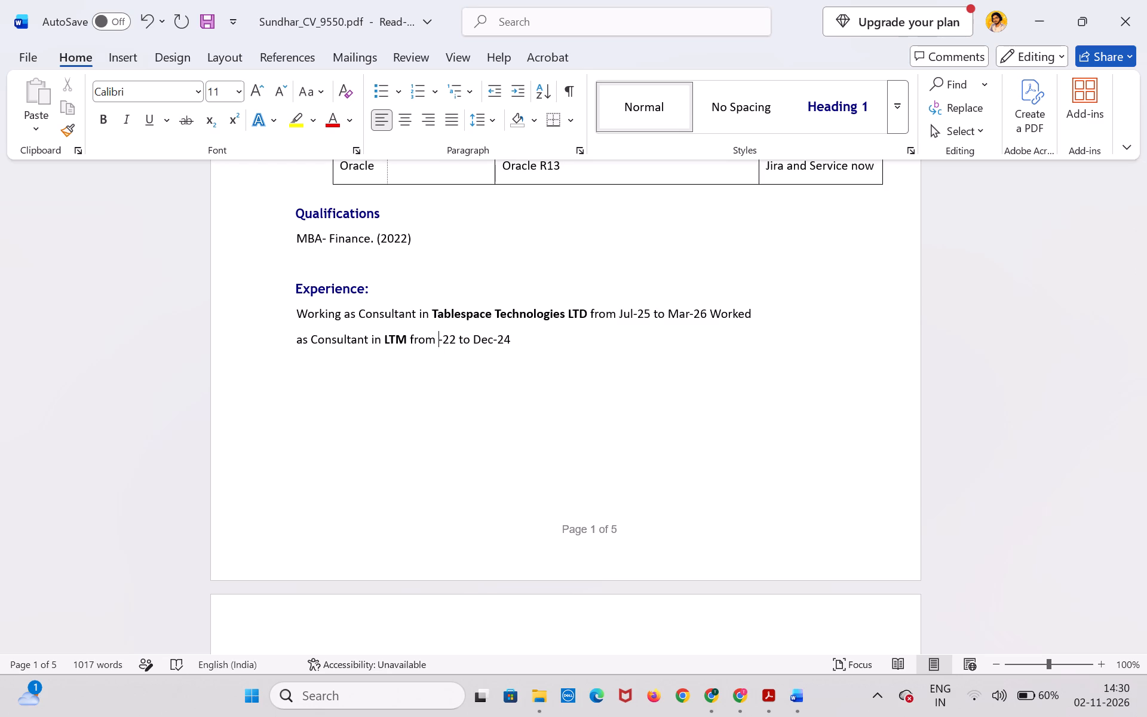
type("Jub")
key("BackSpace")
key("n")
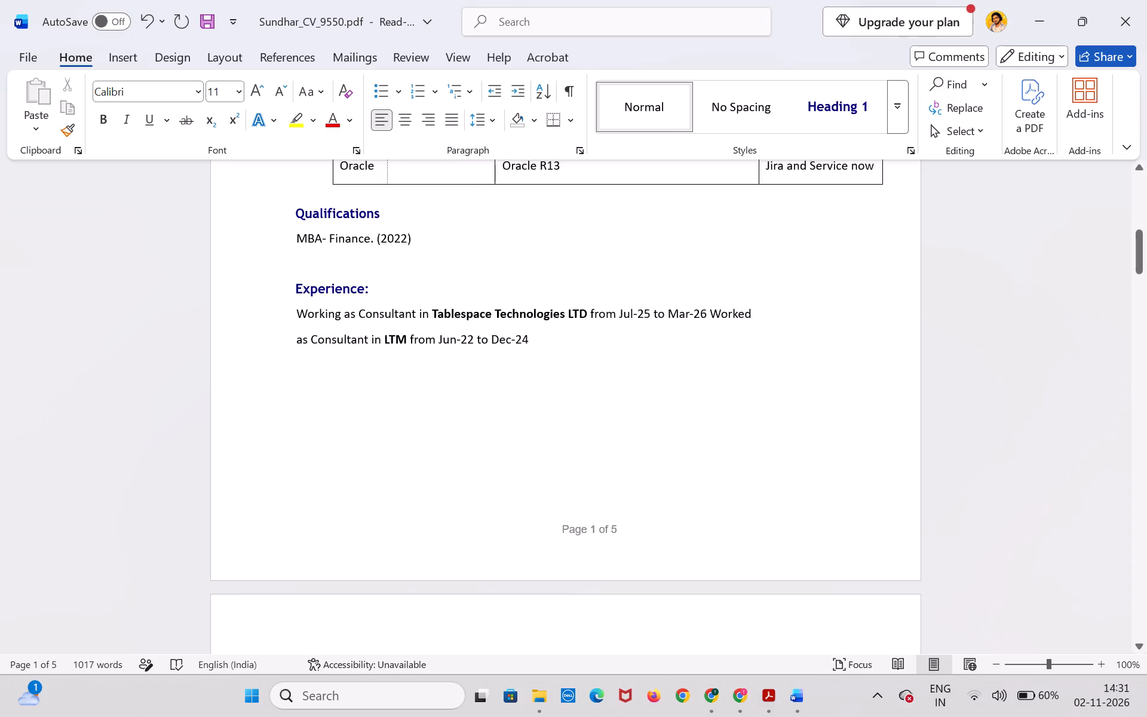
Set the end date of the Assignment 4 period for Tablespace Pvt. Ltd to May-26 in the assignments table.
scroll(551, 431, "down", 1)
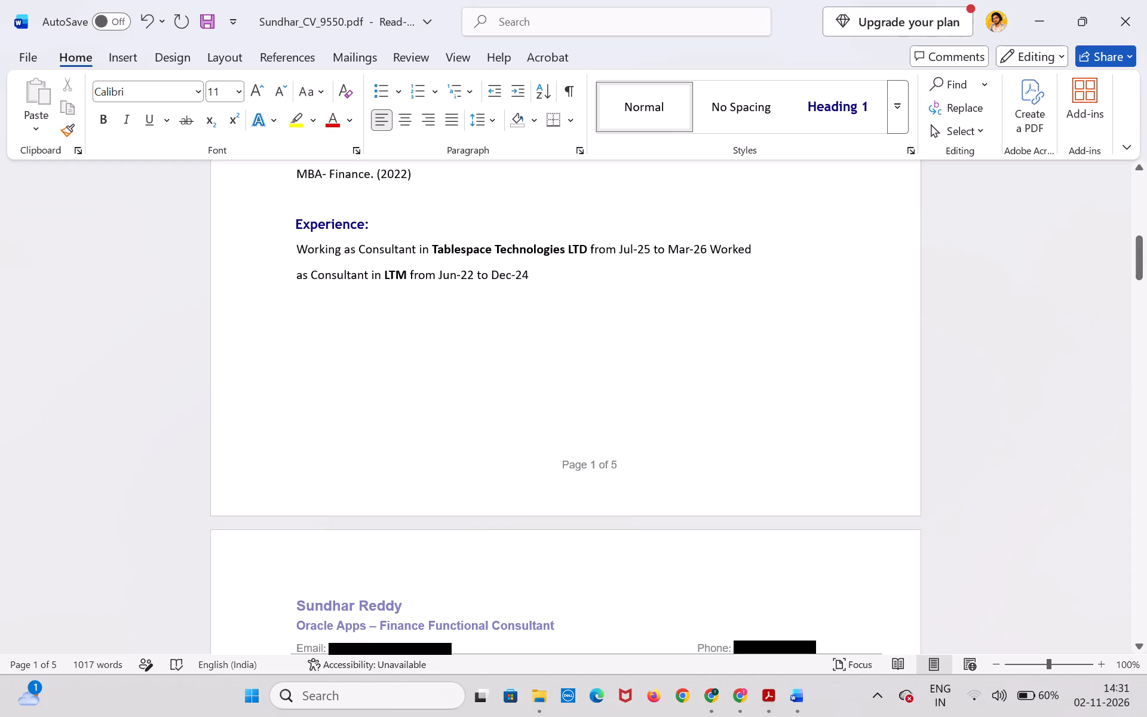
scroll(603, 440, "down", 3)
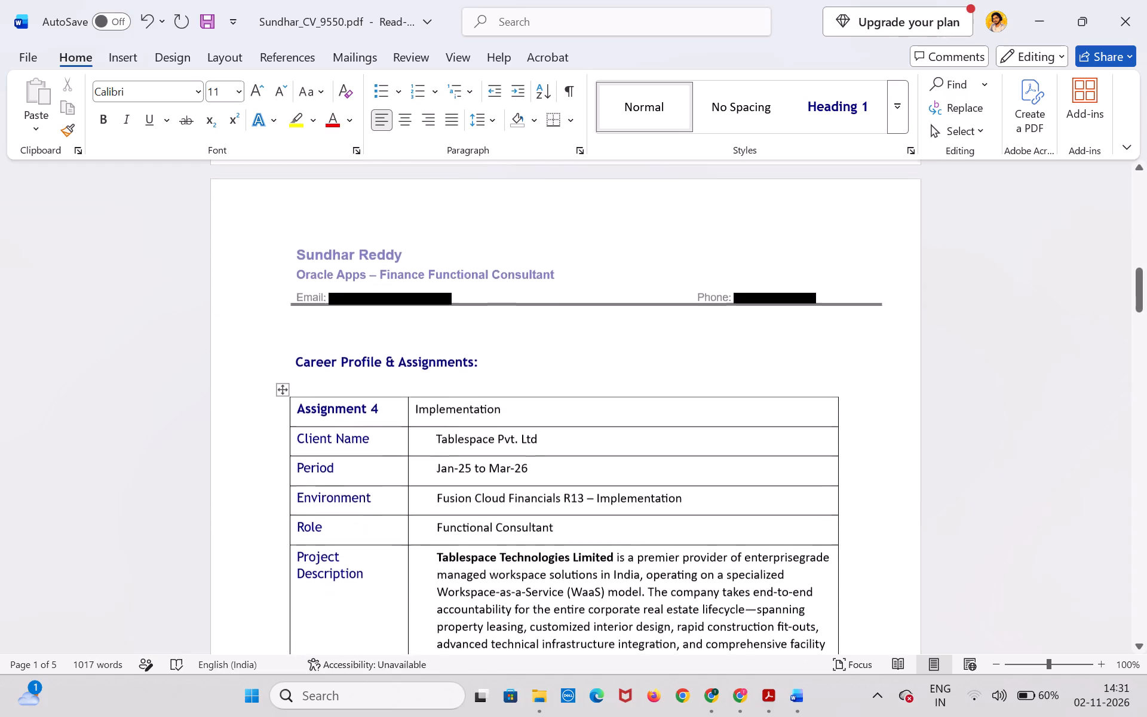
scroll(603, 440, "down", 3)
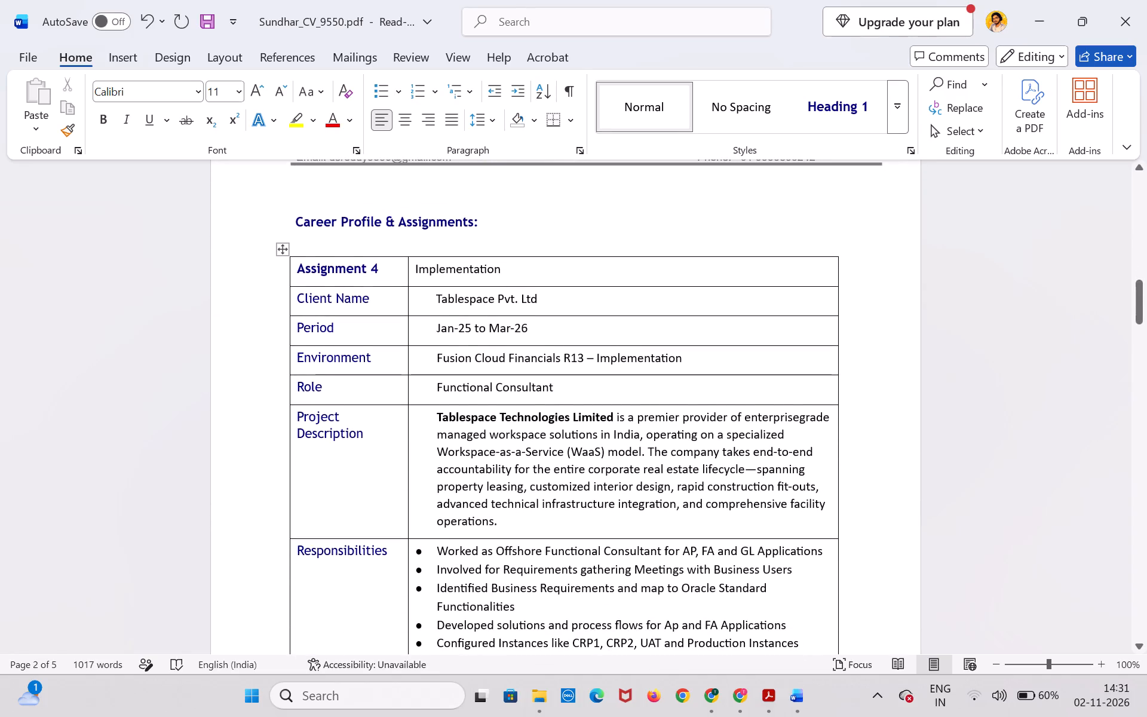
scroll(528, 351, "up", 1)
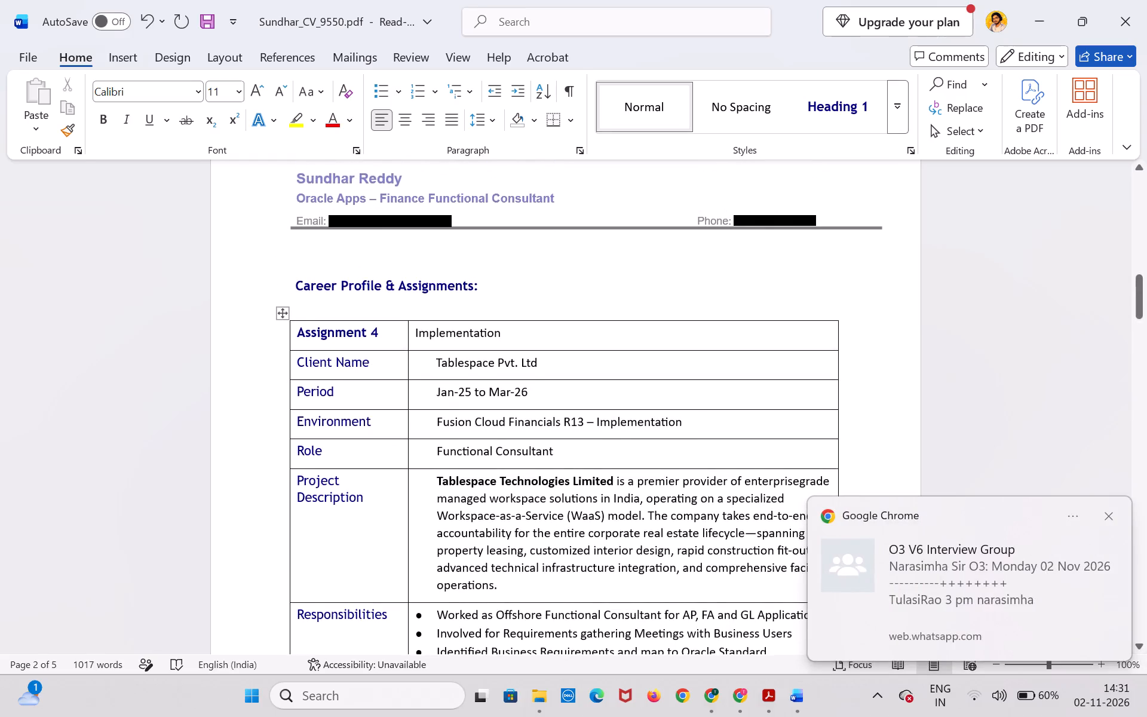
scroll(611, 354, "up", 4)
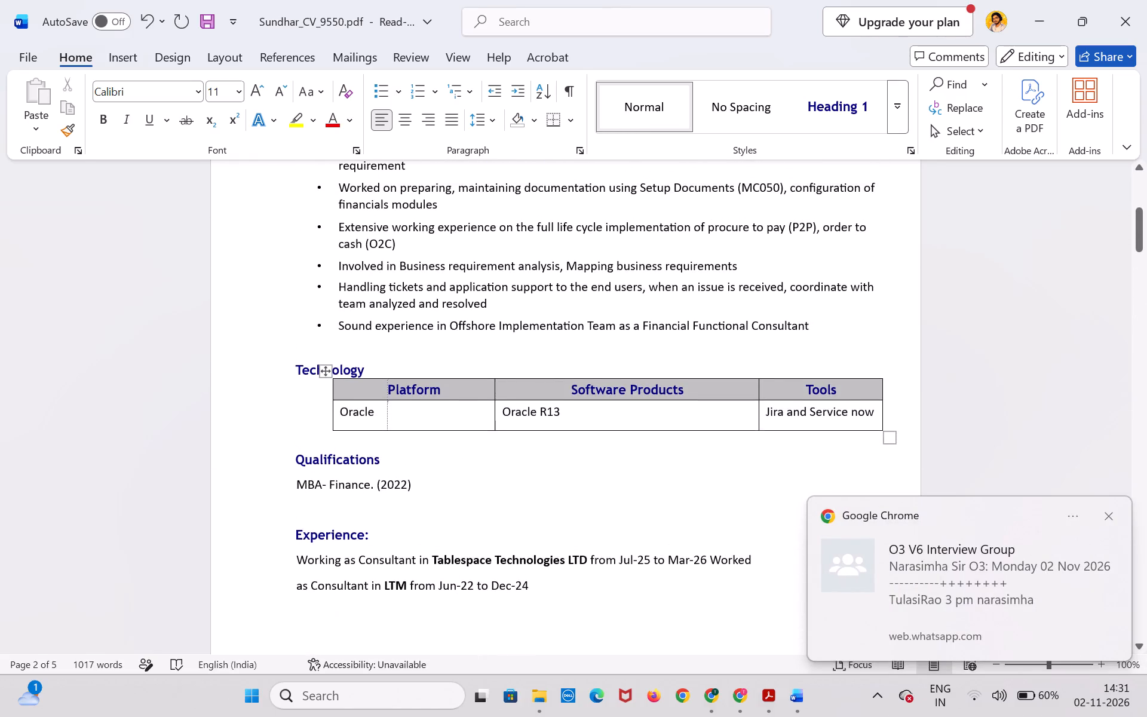
scroll(535, 575, "down", 1)
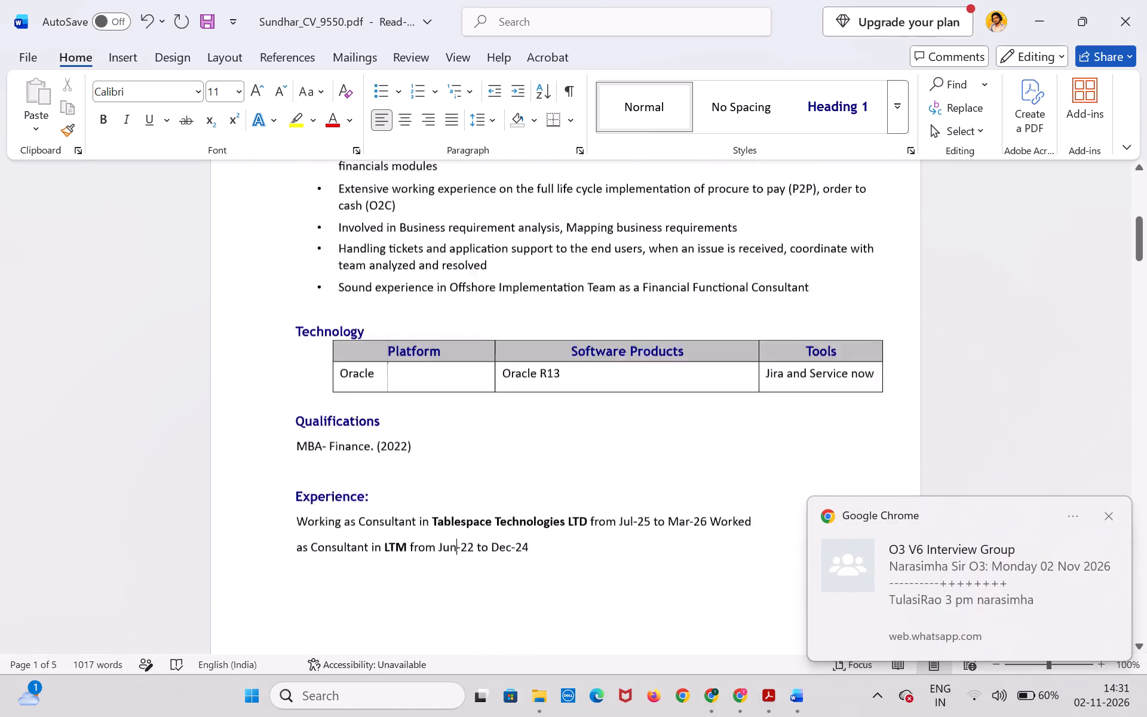
scroll(535, 575, "down", 3)
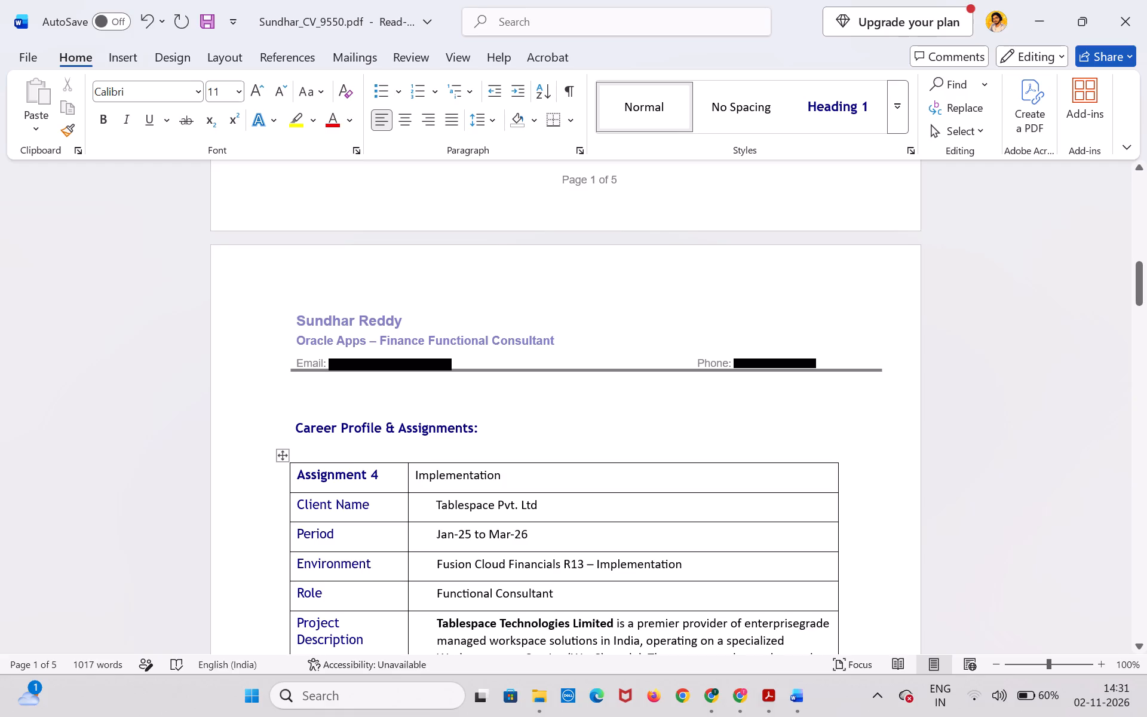
left_click(509, 534)
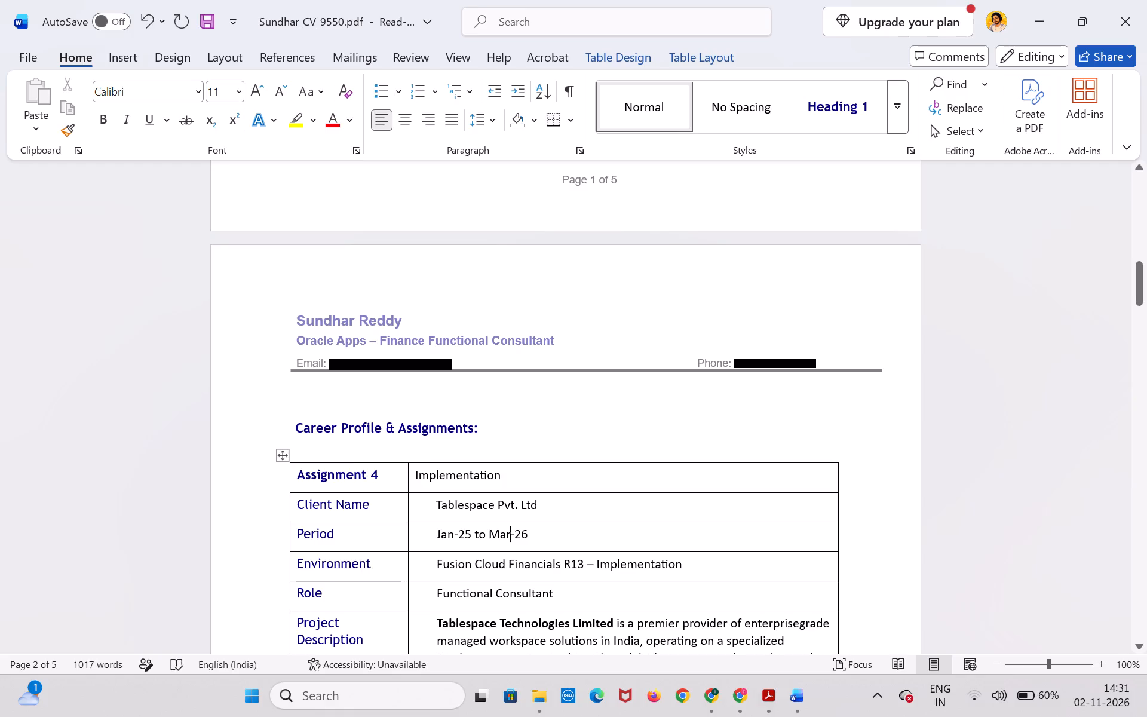
key("BackSpace")
key("BackSpace")
key("BackSpace")
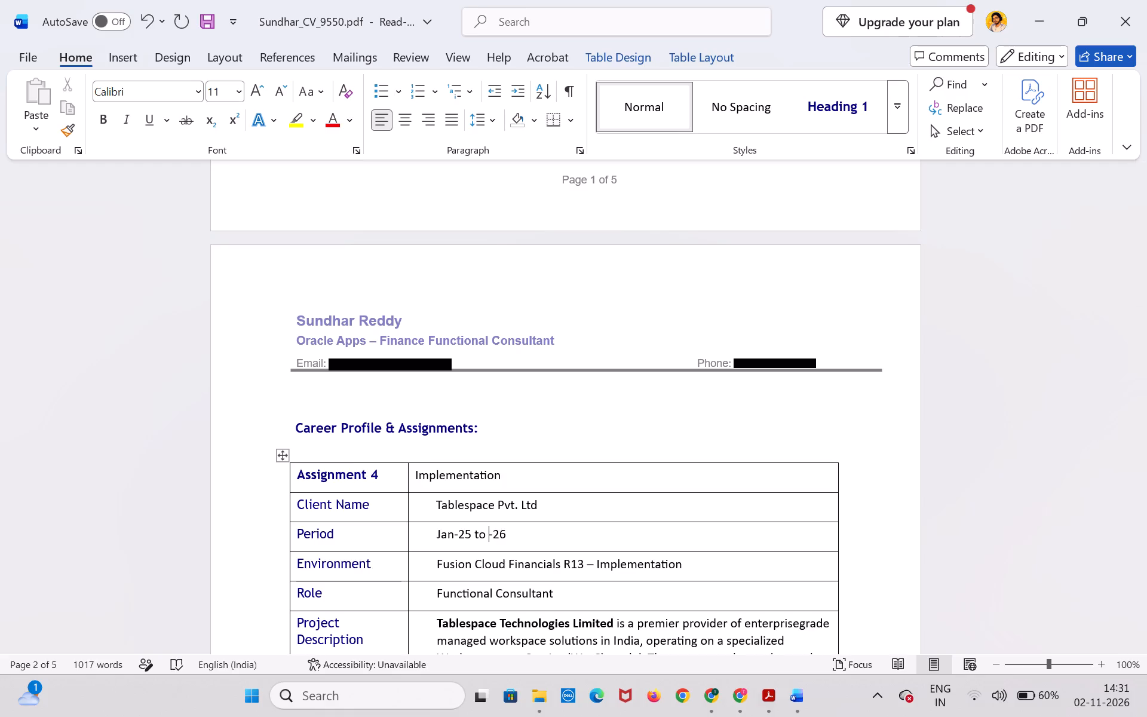
type("Ju")
key("BackSpace")
key("BackSpace")
key("shift+n")
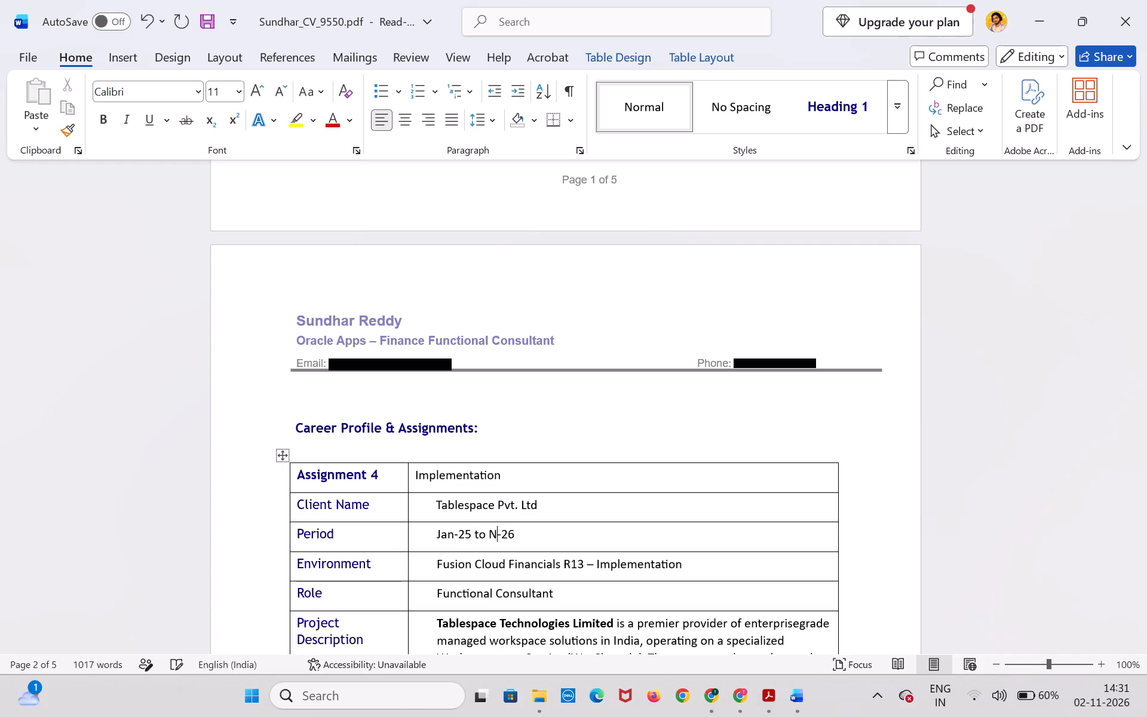
key("BackSpace")
type("May")
scroll(585, 574, "down", 1)
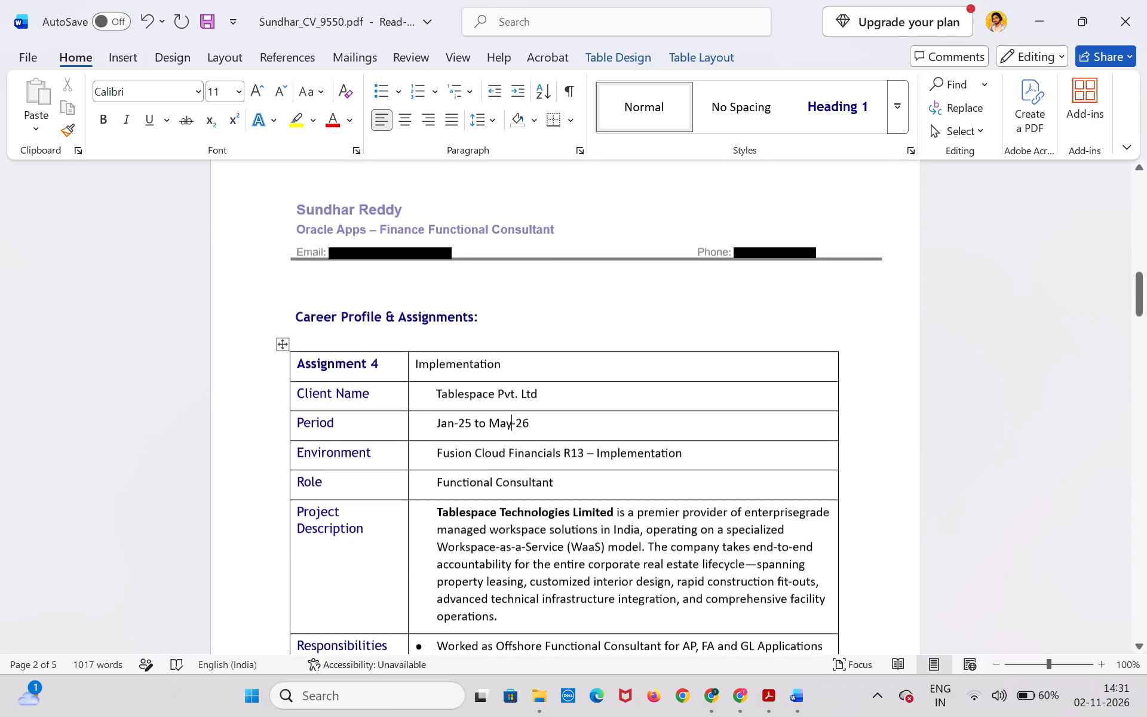
Review the periods in the Assignment 1 to 4 tables against the employment dates in the Experience section.
scroll(585, 574, "down", 7)
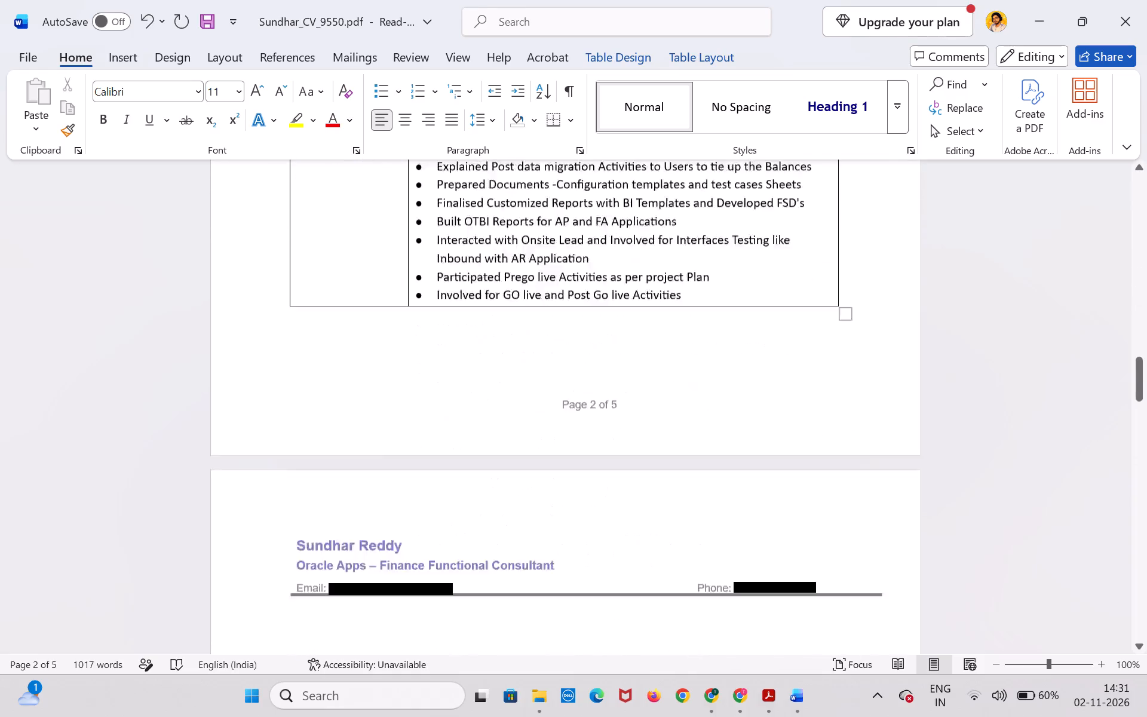
scroll(585, 574, "right", 5)
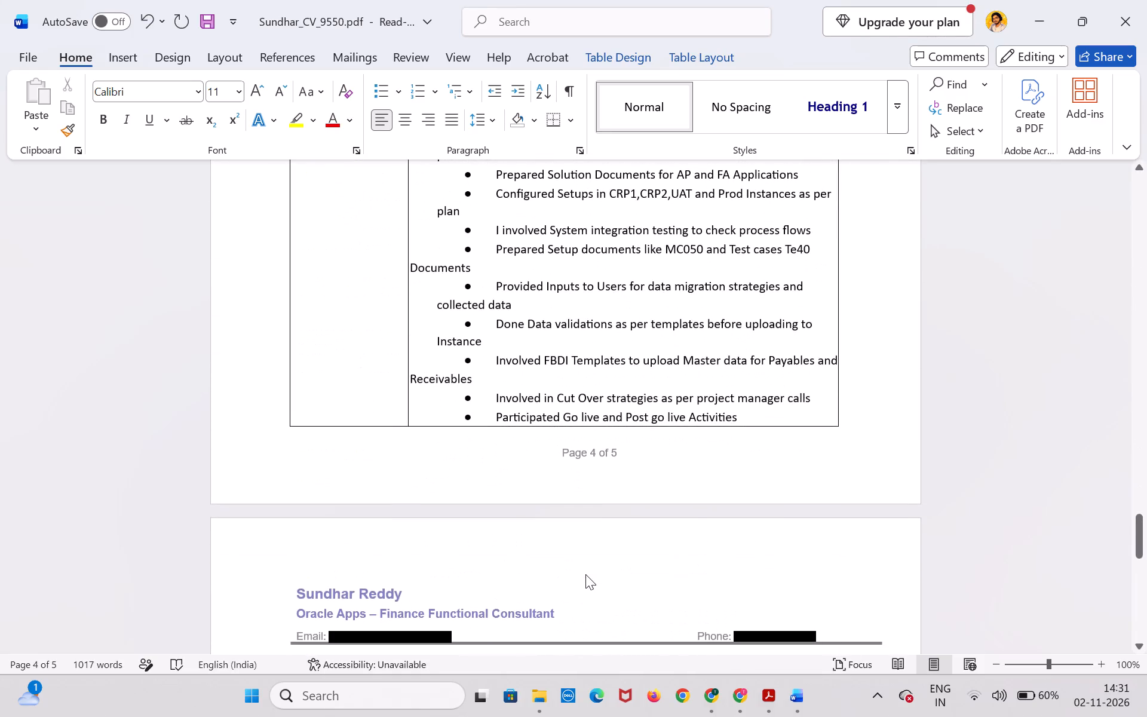
scroll(585, 574, "down", 8)
scroll(585, 574, "up", 1)
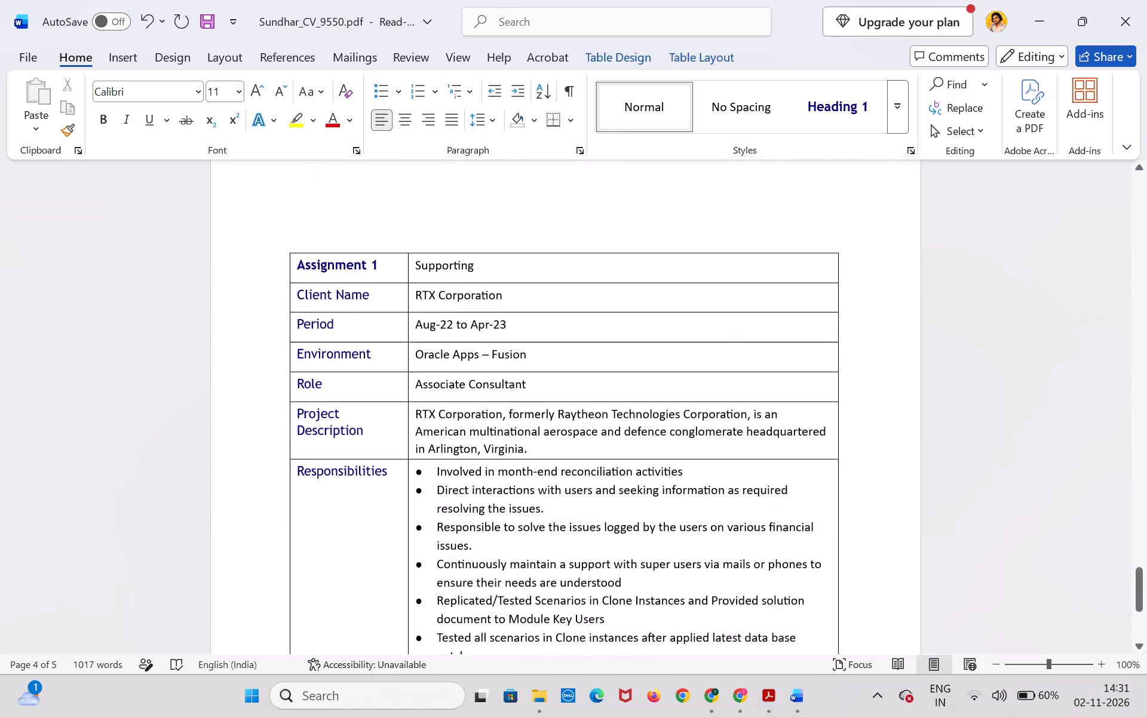
scroll(585, 574, "up", 1)
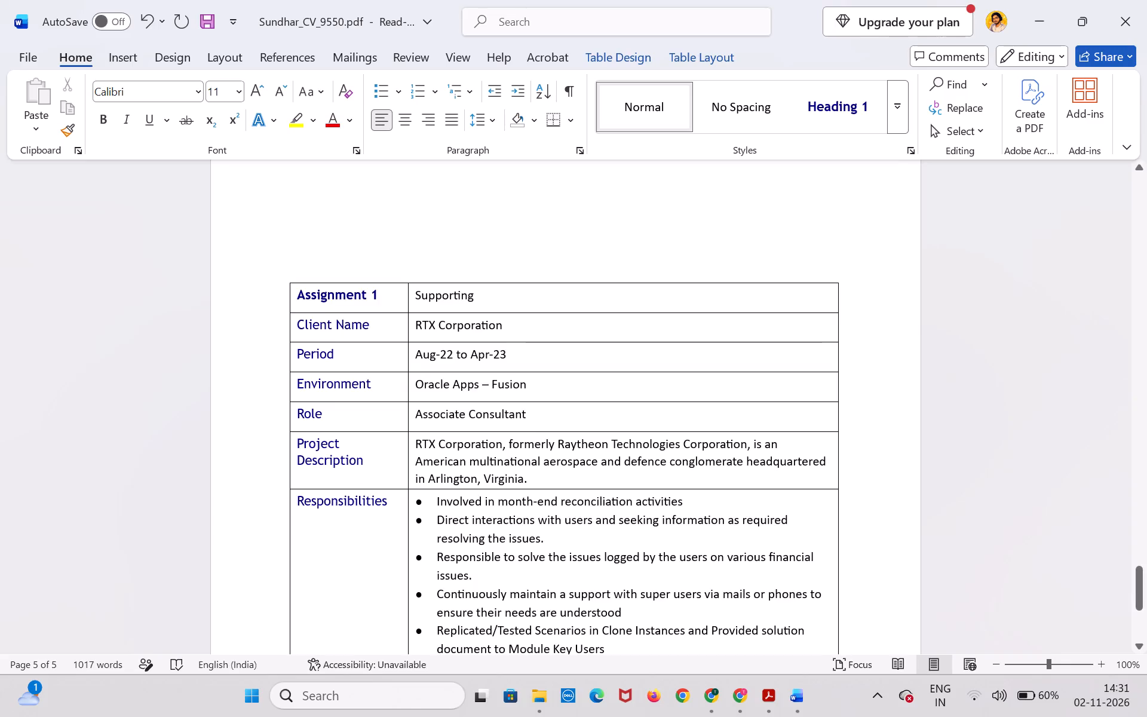
scroll(585, 574, "up", 9)
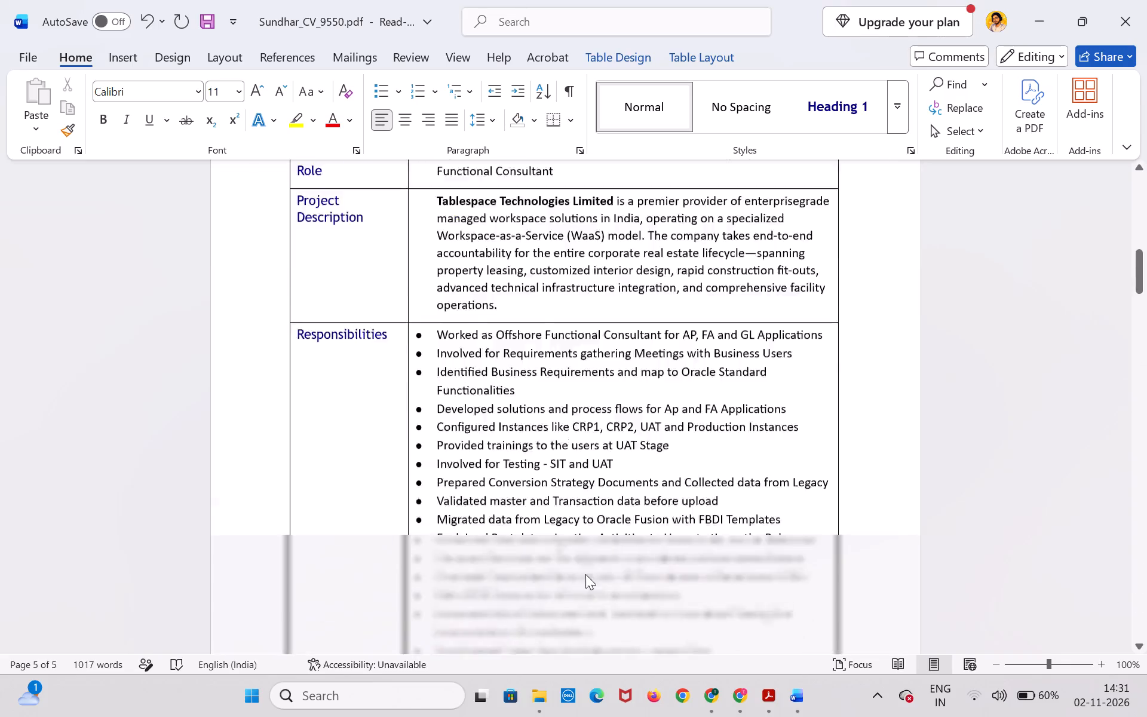
scroll(585, 574, "up", 10)
scroll(585, 574, "down", 3)
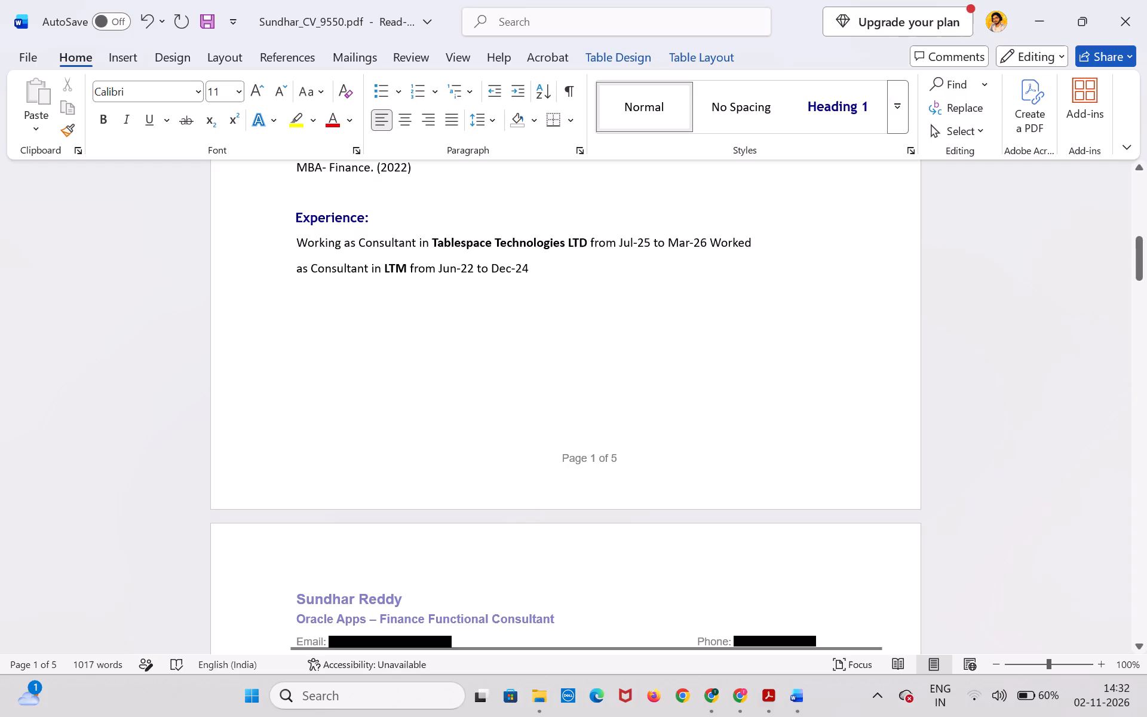
scroll(545, 394, "down", 1)
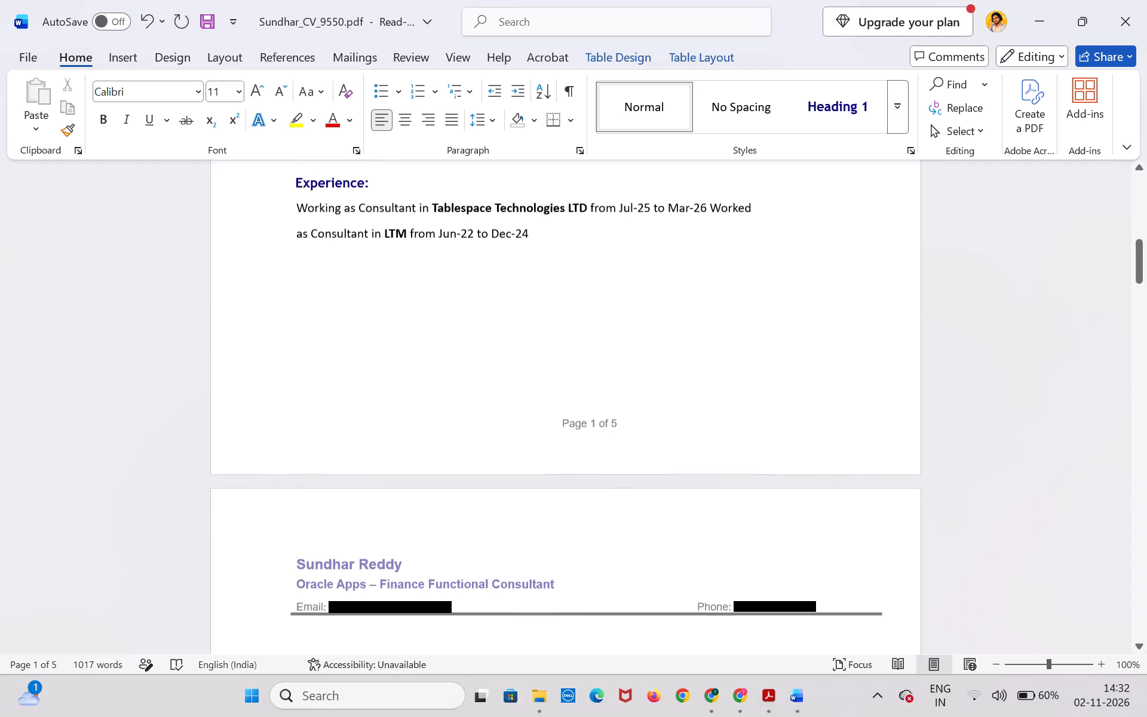
scroll(545, 394, "down", 3)
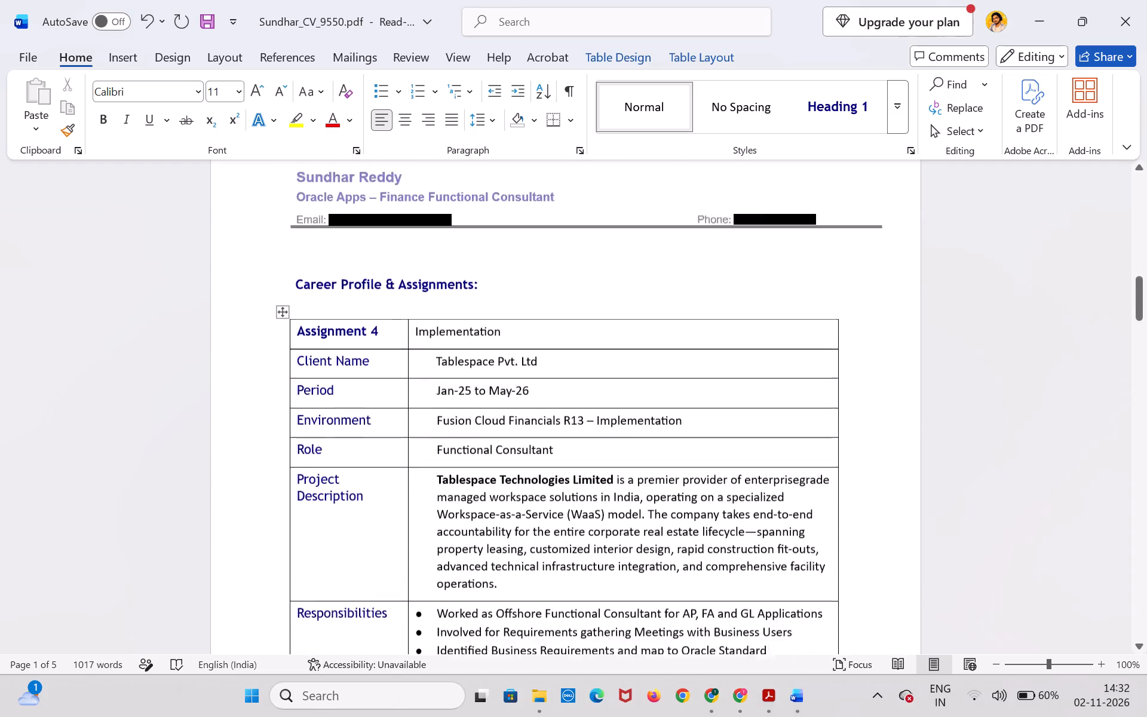
scroll(545, 394, "down", 6)
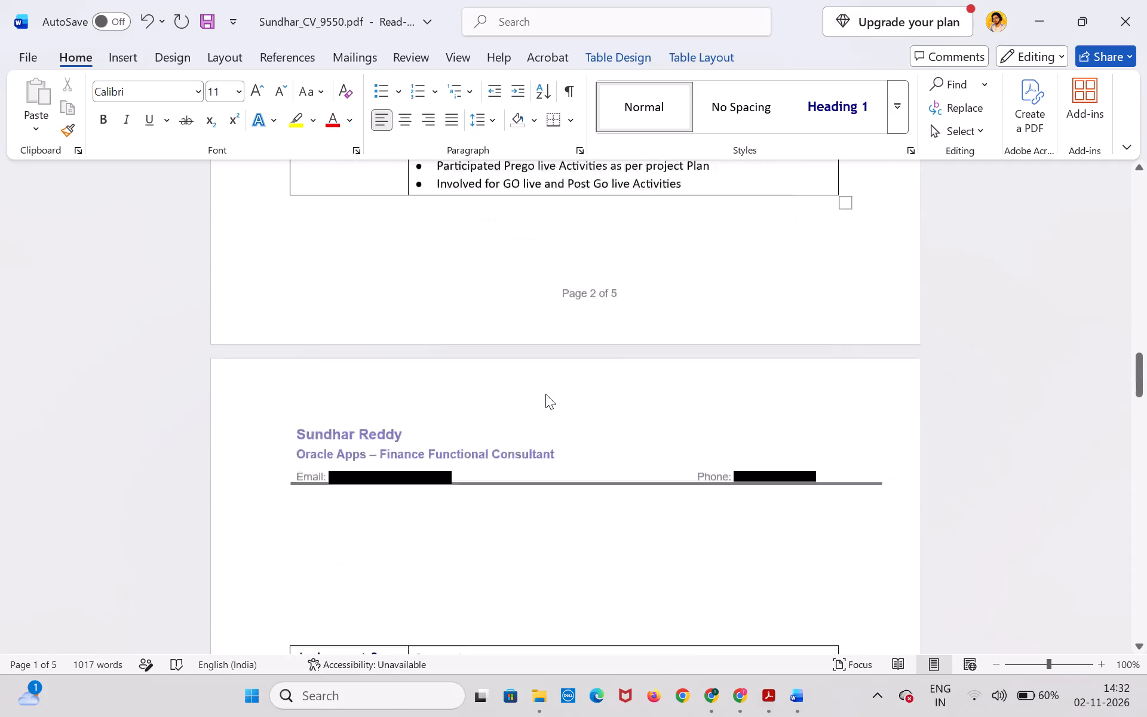
scroll(545, 394, "down", 3)
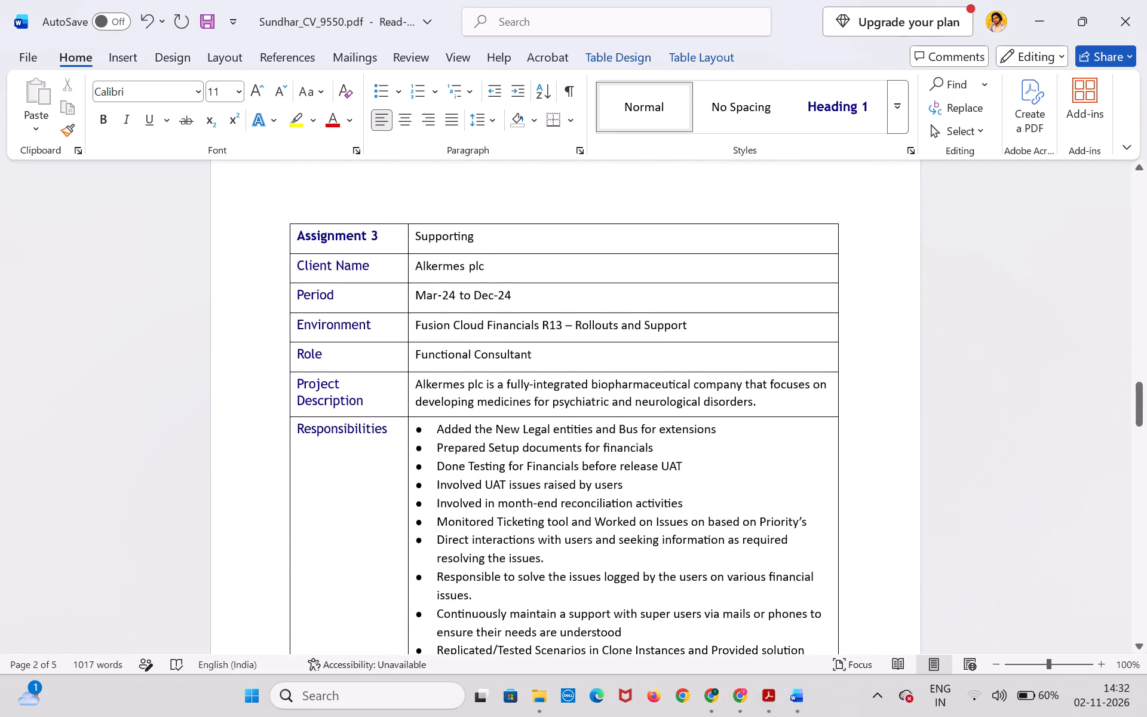
scroll(545, 394, "down", 3)
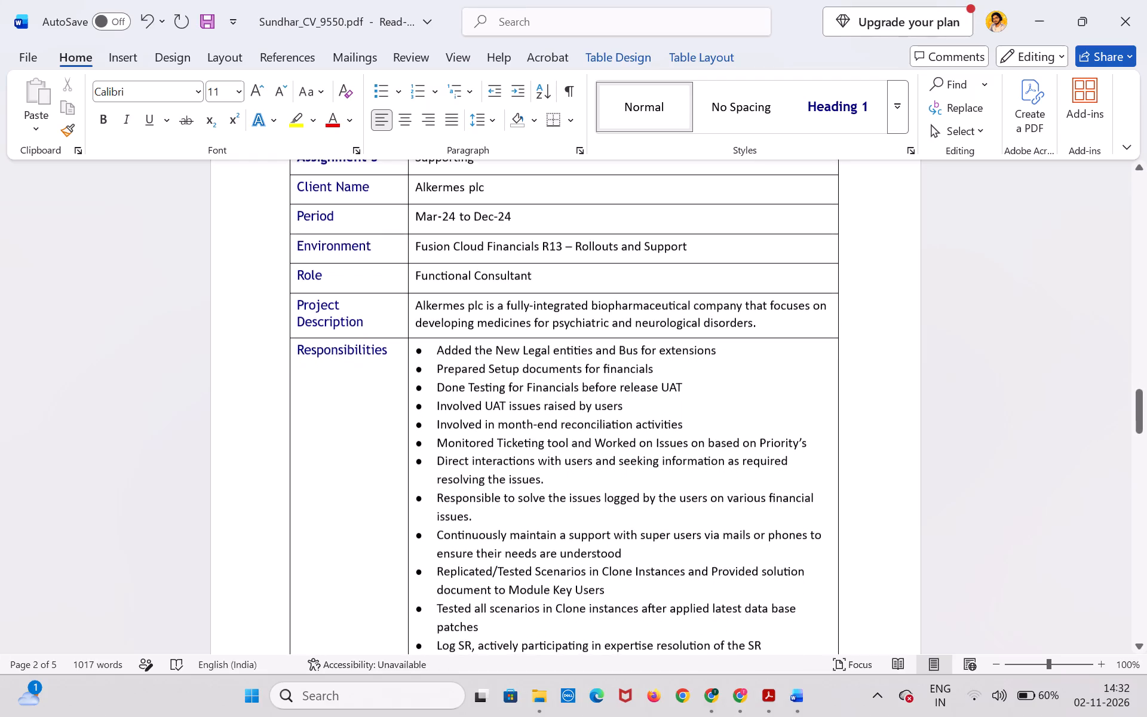
scroll(545, 394, "down", 3)
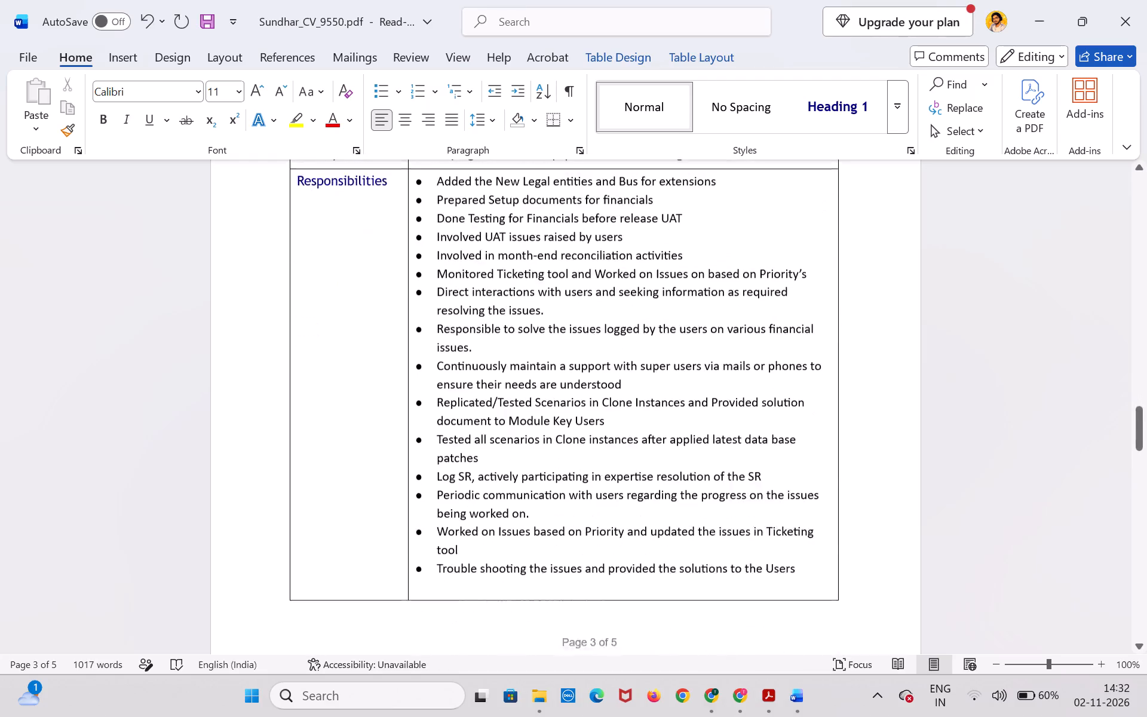
scroll(545, 394, "down", 18)
scroll(545, 394, "up", 1)
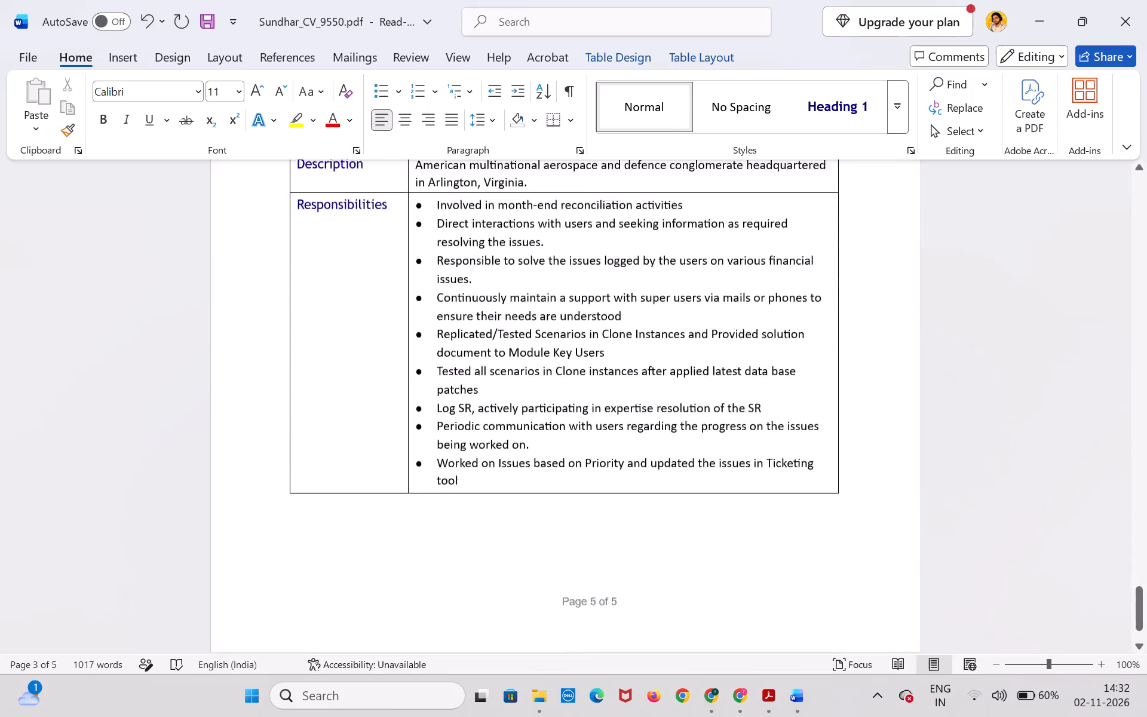
scroll(545, 394, "up", 2)
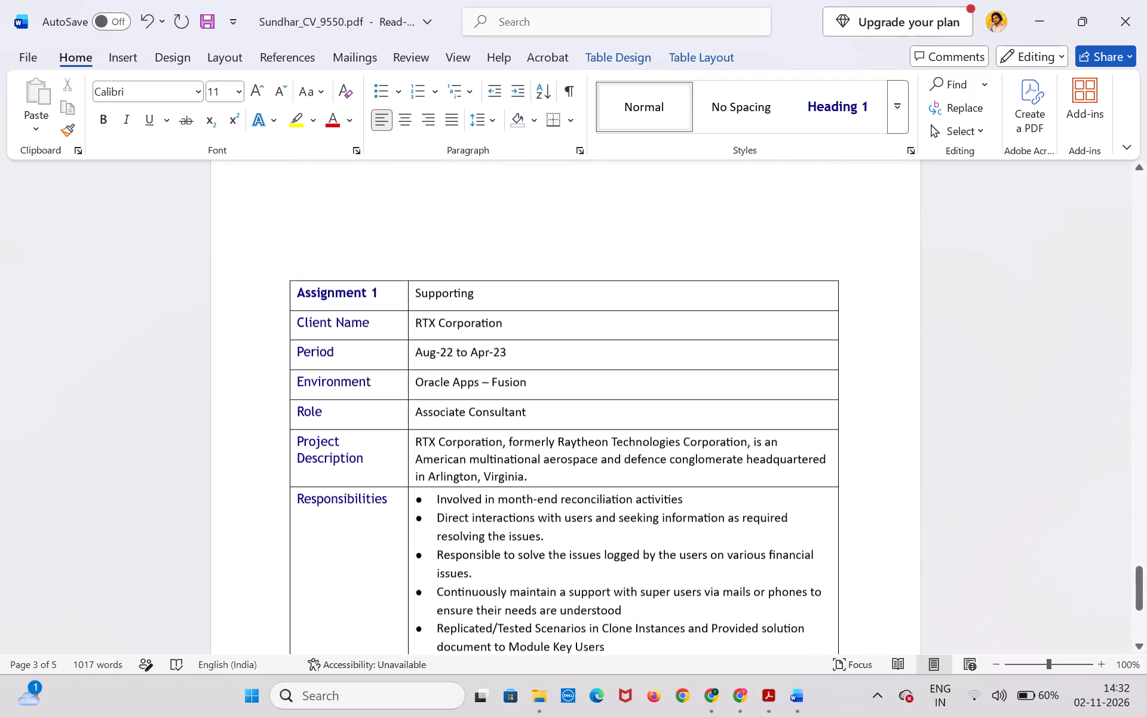
scroll(545, 394, "up", 1)
scroll(447, 366, "up", 3)
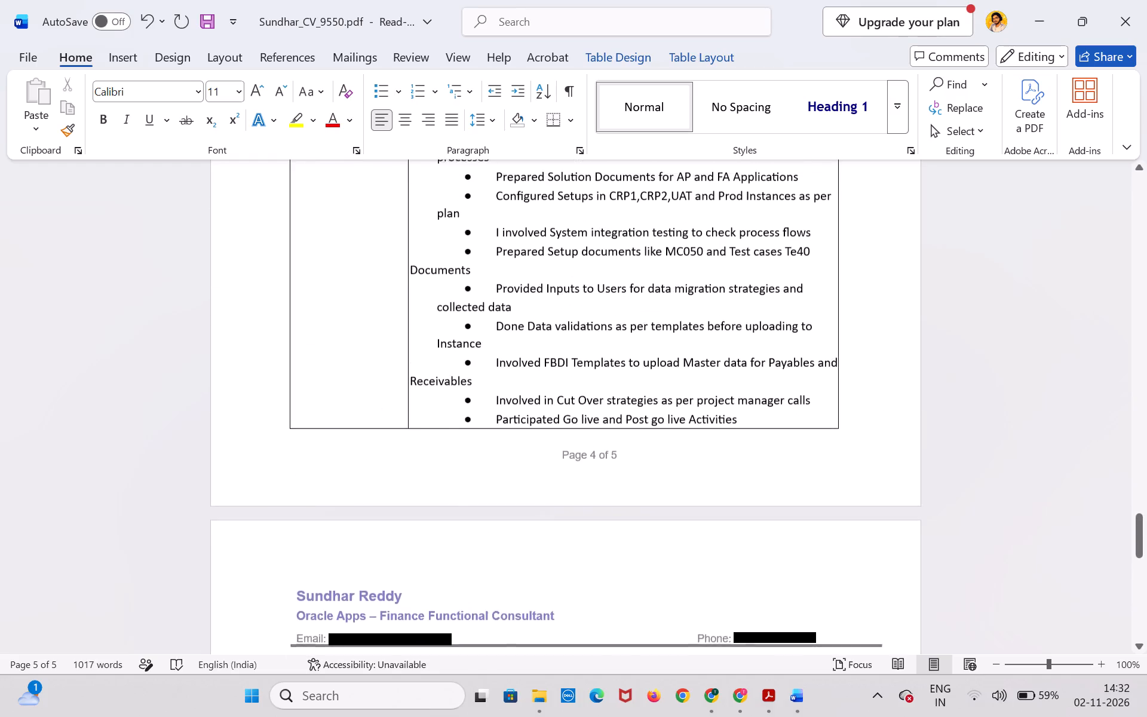
scroll(447, 366, "up", 5)
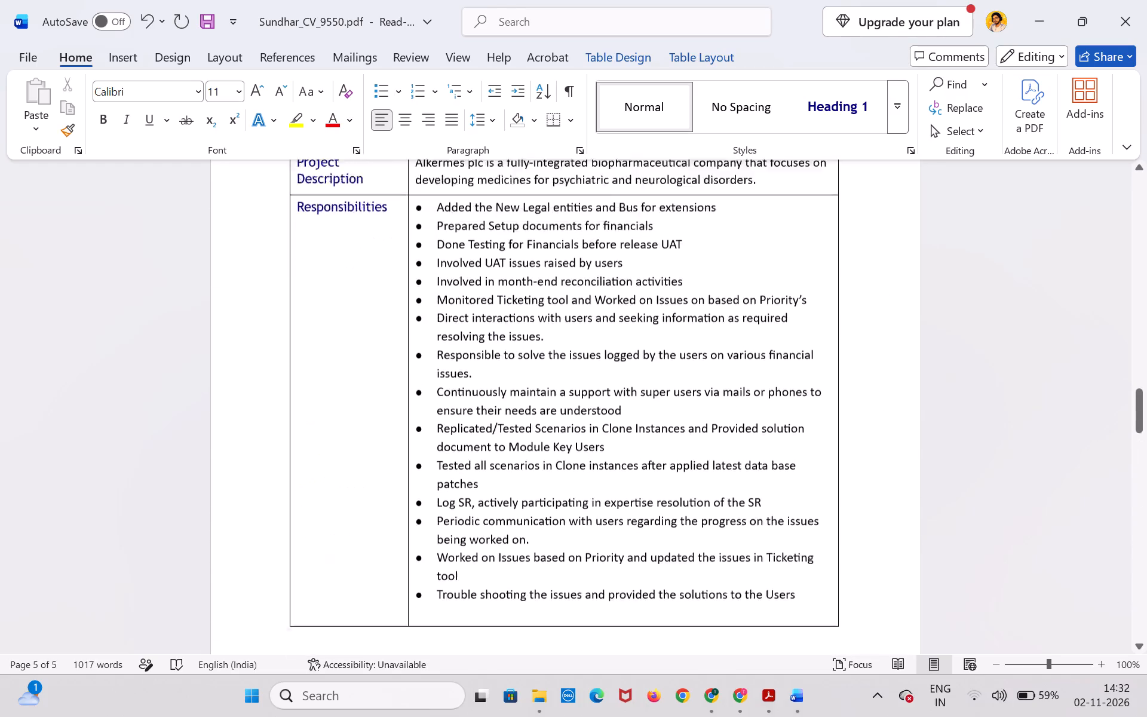
scroll(447, 366, "up", 3)
scroll(447, 366, "down", 5)
scroll(447, 366, "up", 1)
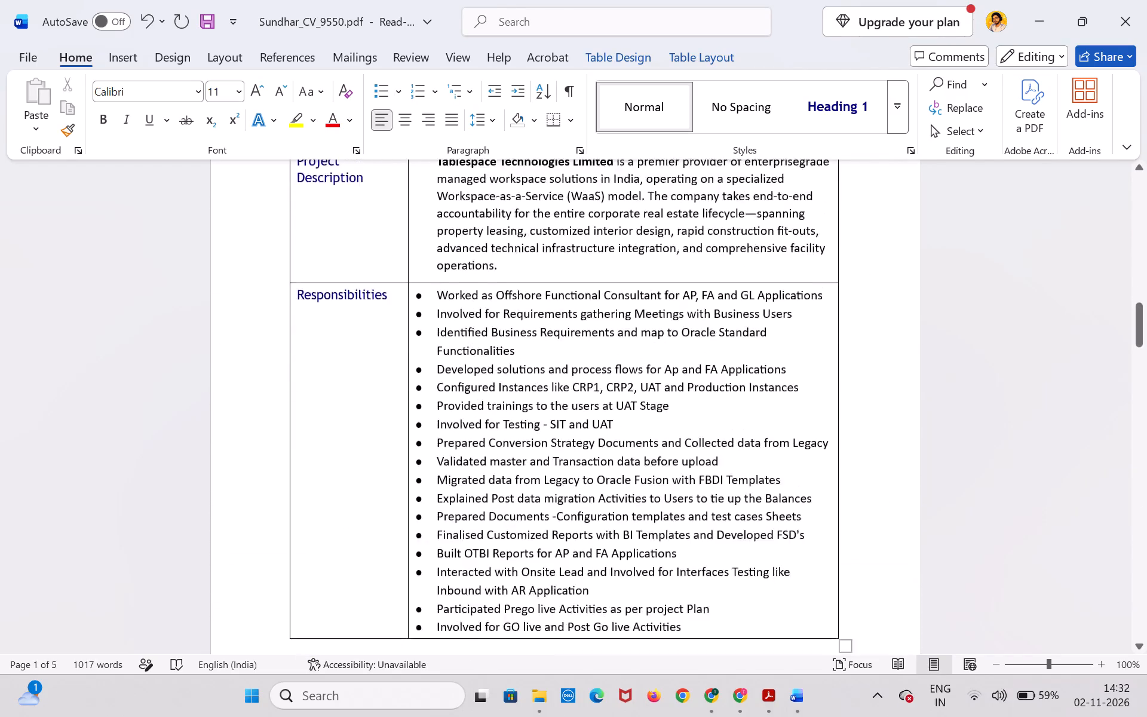
scroll(447, 366, "up", 4)
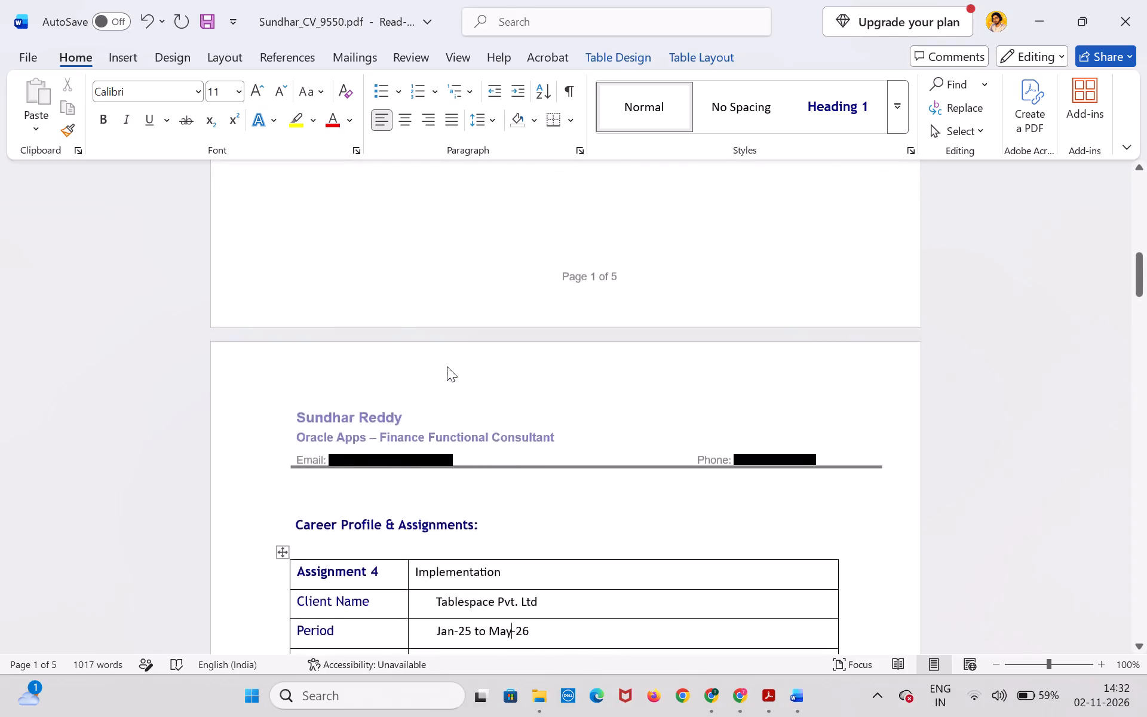
Change the LTM start date to Aug-22 in the Experience section.
scroll(447, 366, "up", 2)
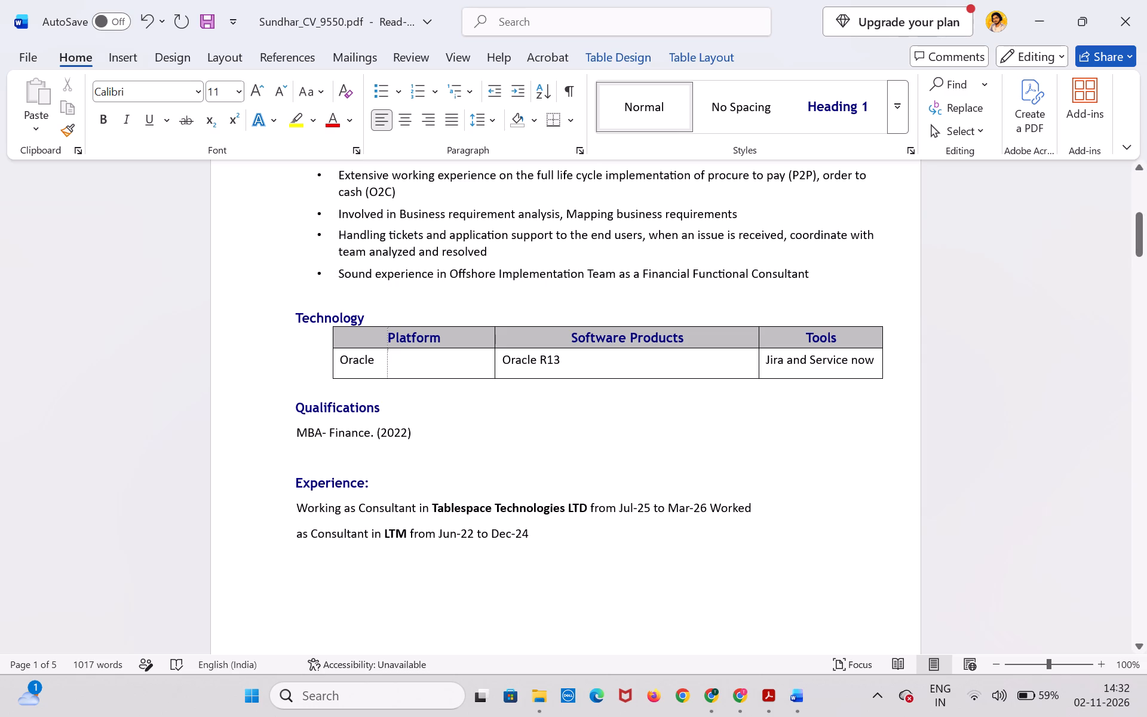
left_click(458, 531)
key("BackSpace")
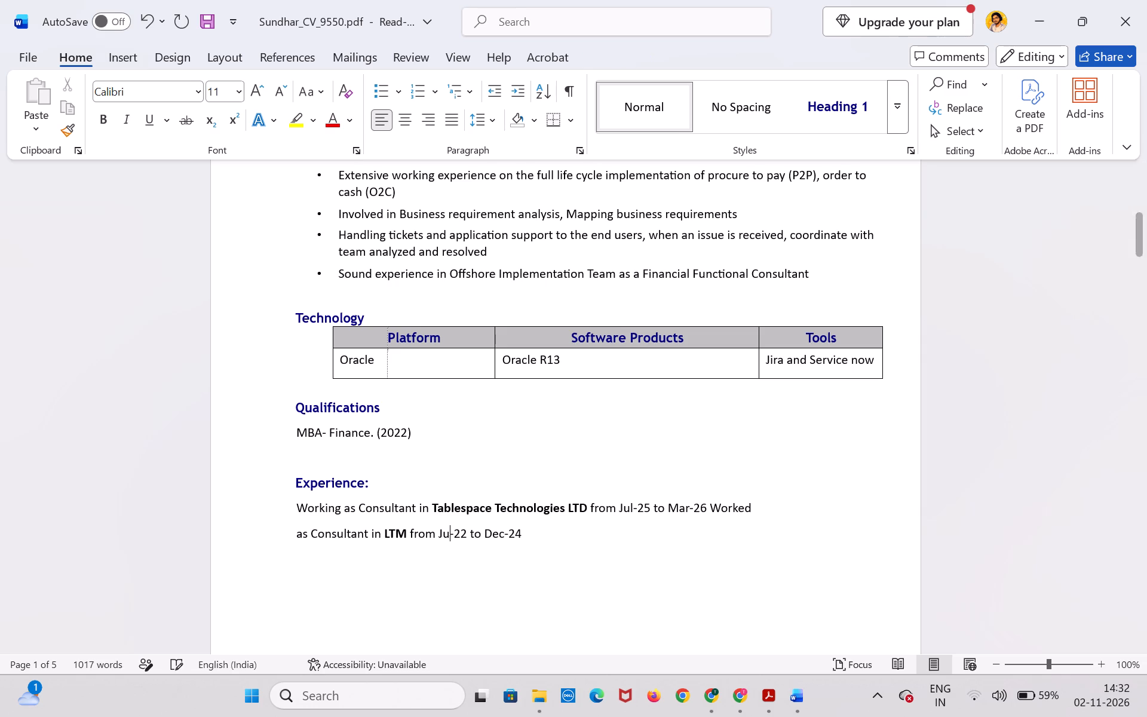
key("BackSpace")
key("BackSpace")
type("Aug")
Set the LTM end date to May-25 in the Experience section.
key("Right")
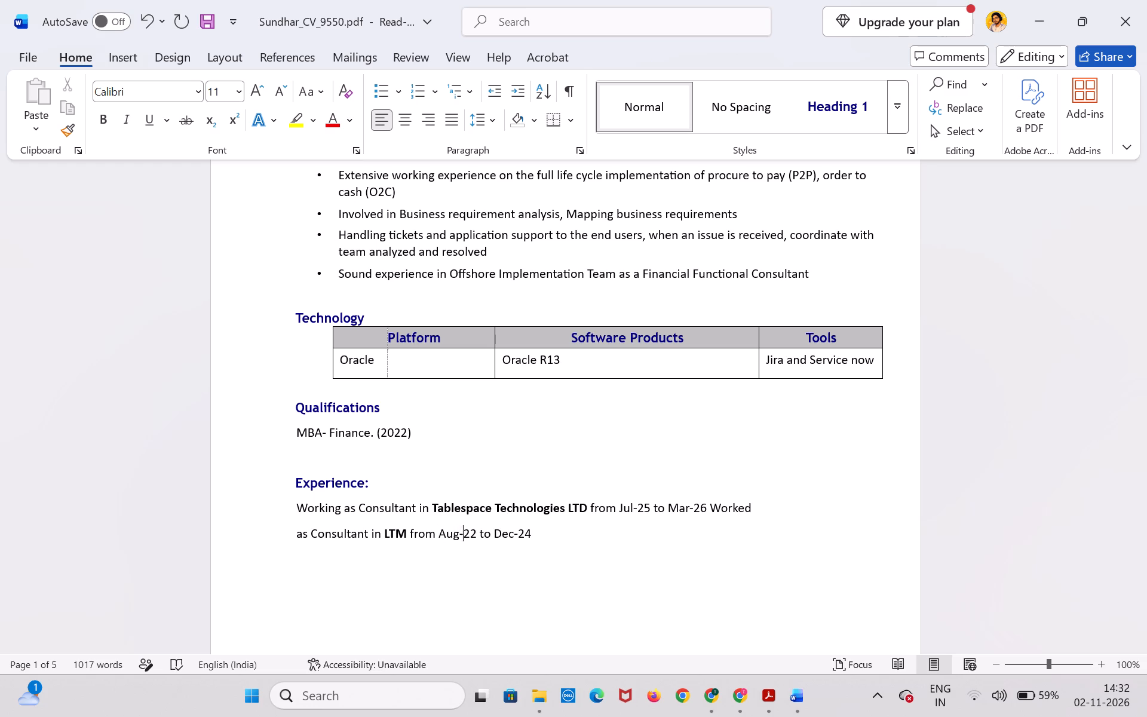
key("Right")
key("Right")
key("Right")
key("Right")
key("Right")
key("Right")
key("Right")
key("Right")
key("Right")
key("BackSpace")
key("BackSpace")
key("BackSpace")
type("MAy")
key("BackSpace")
key("BackSpace")
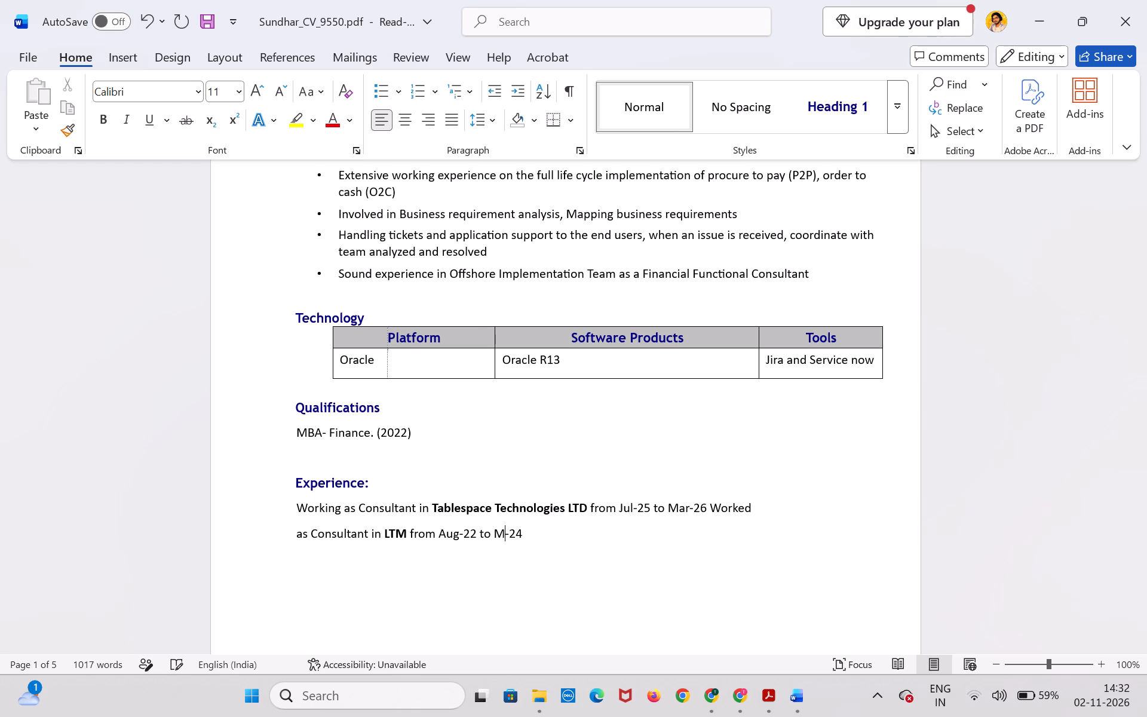
type("ay")
key("Right")
key("Right")
key("Right")
key("BackSpace")
key("5")
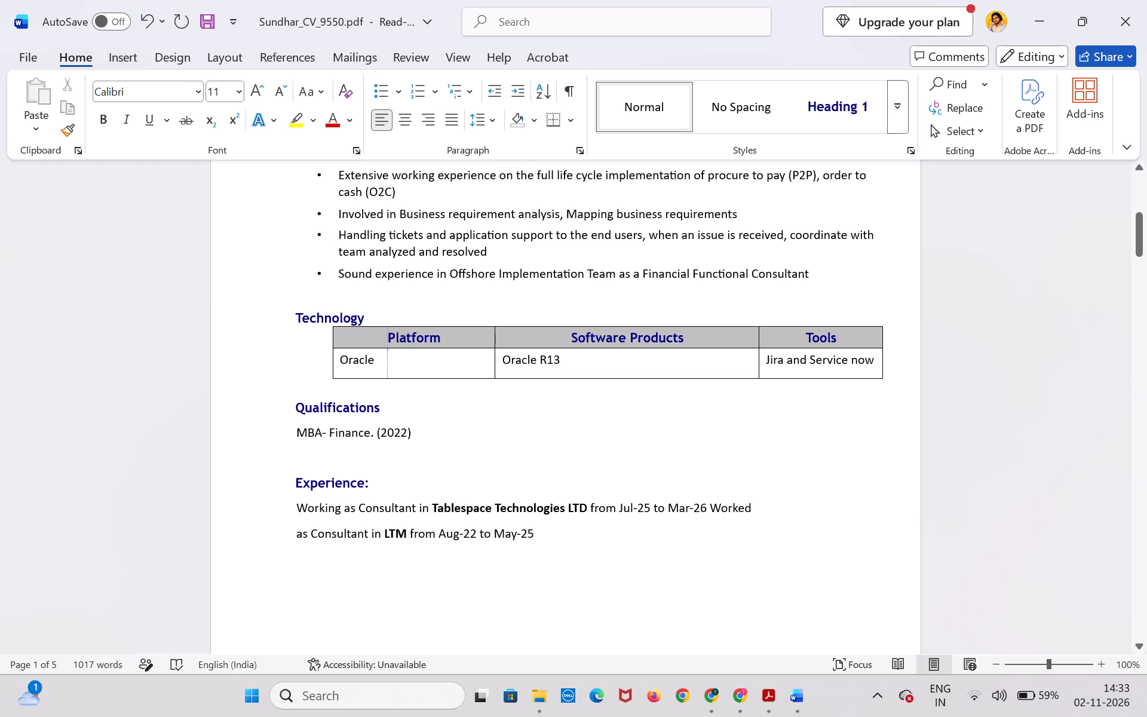
Set the start date of the Assignment 4 period for Tablespace Pvt. Ltd to Jul-25 in the assignments table.
scroll(516, 596, "down", 3)
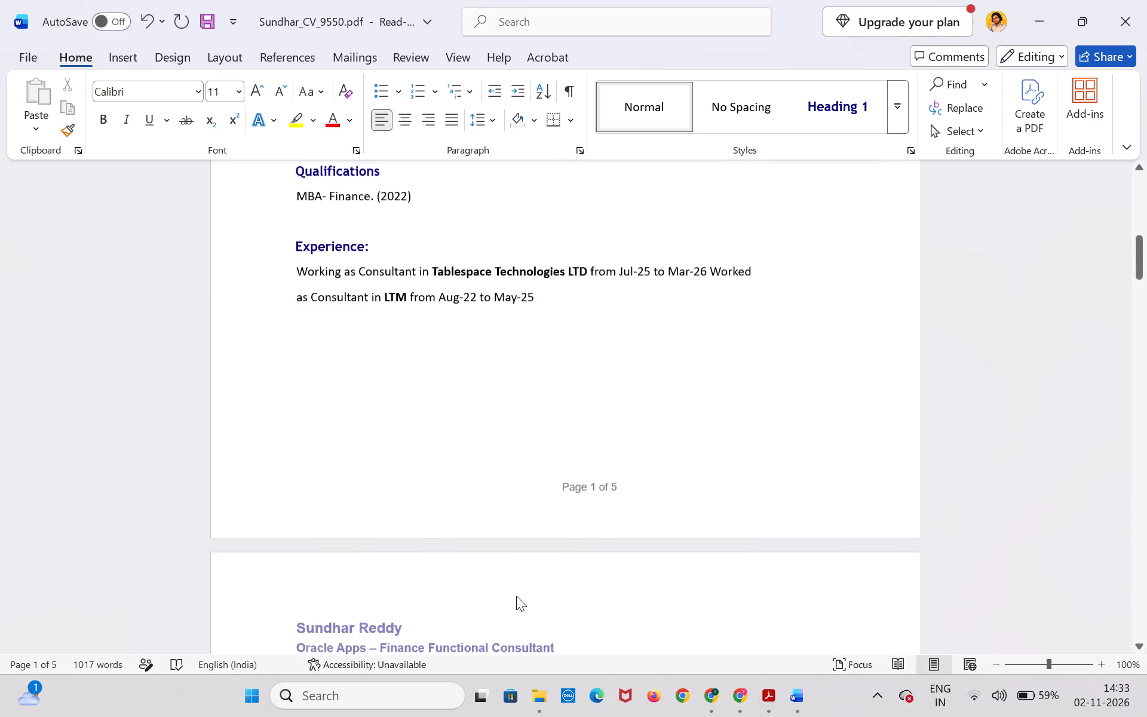
scroll(516, 596, "down", 3)
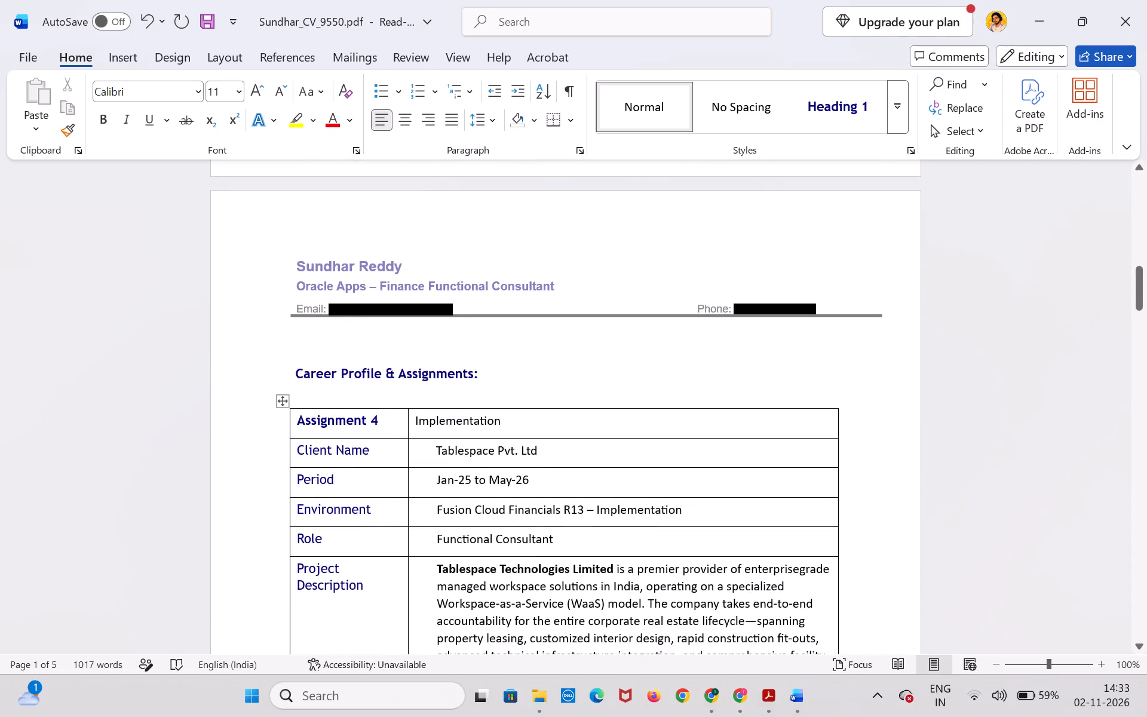
left_click(455, 480)
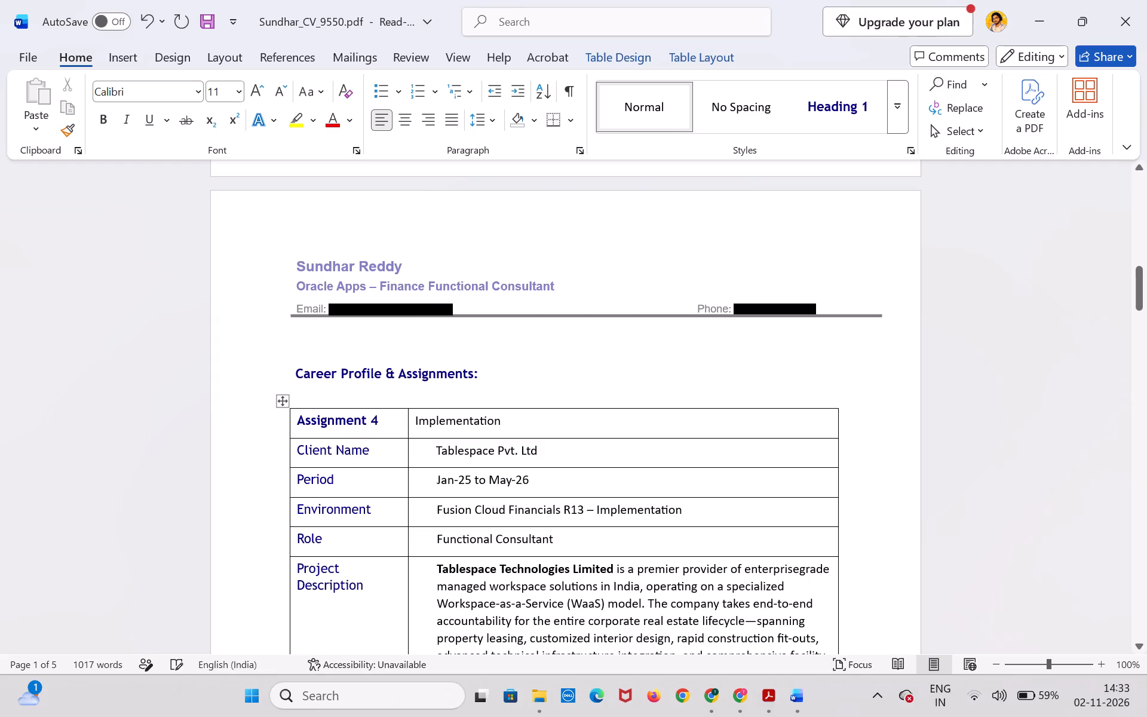
key("BackSpace")
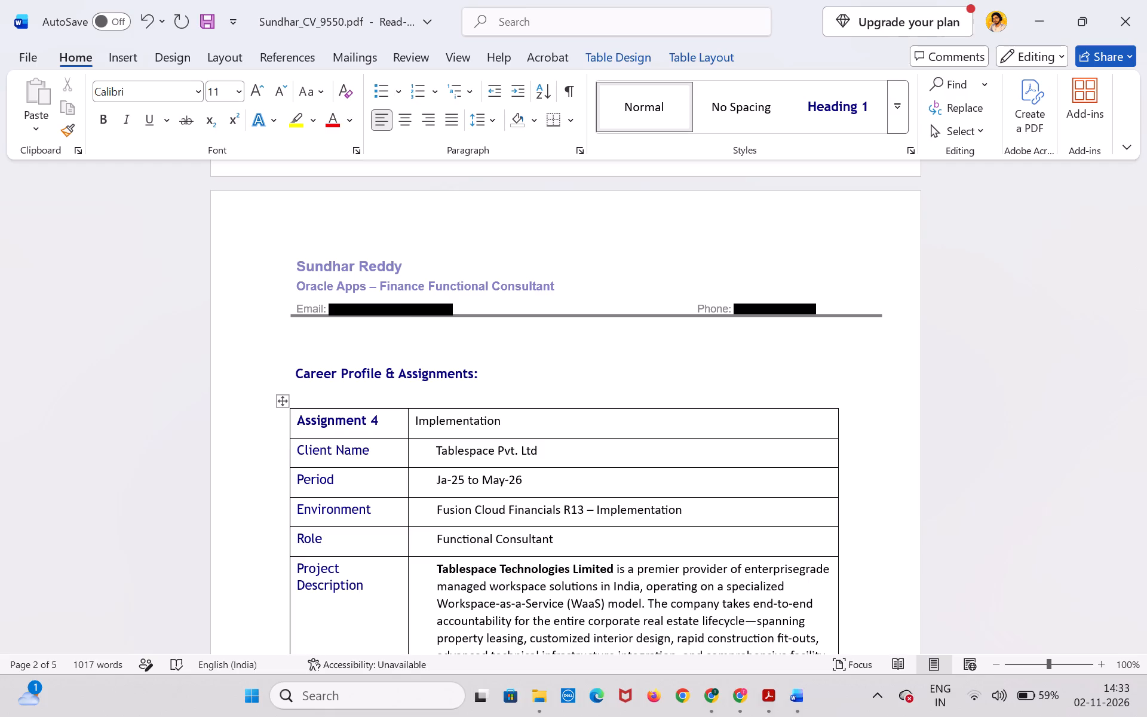
key("BackSpace")
key("BackSpace")
type("JU")
key("BackSpace")
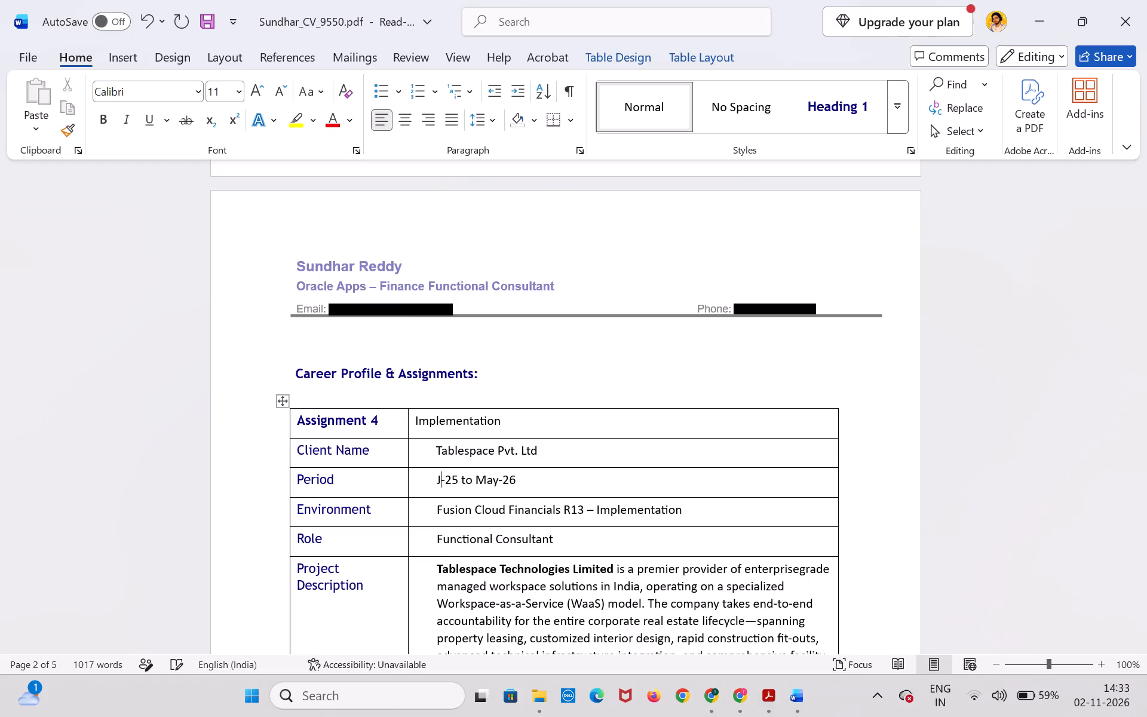
key("l")
key("BackSpace")
type("ul")
Set the end date of the Assignment 4 period for Tablespace Pvt. Ltd to Mar-26.
key("Right")
key("Right")
key("Right")
key("Right")
key("Right")
key("Right")
key("Right")
key("Right")
key("Right")
key("Right")
scroll(437, 375, "up", 2)
scroll(437, 375, "down", 1)
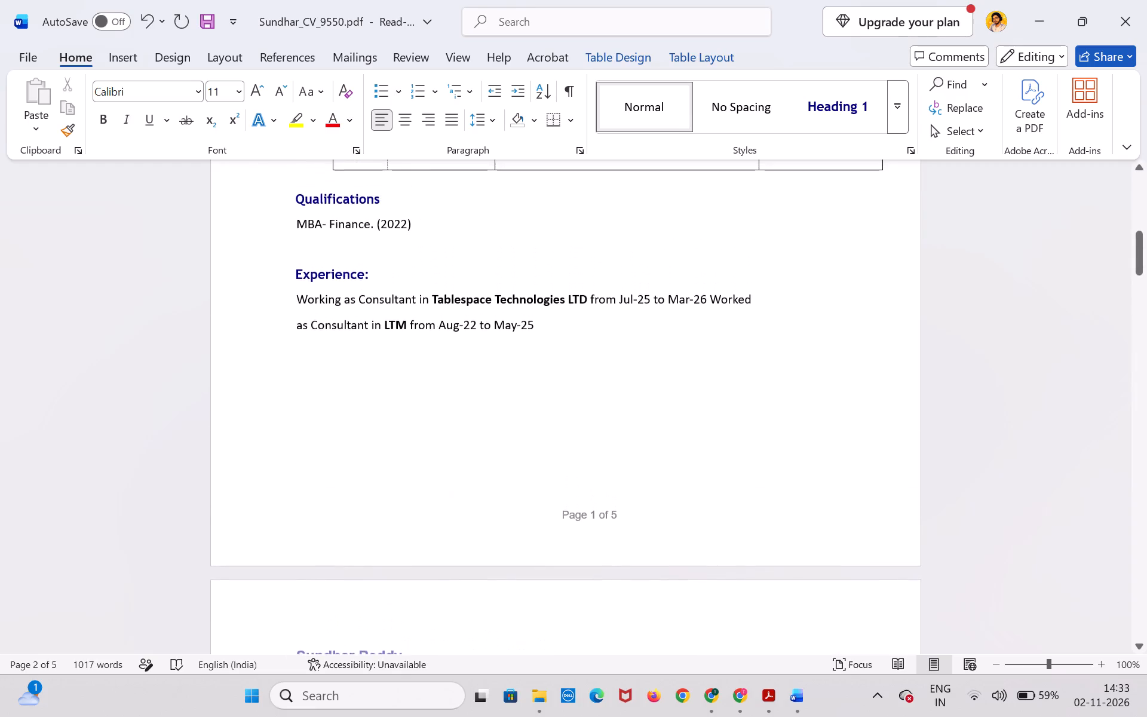
scroll(437, 375, "down", 3)
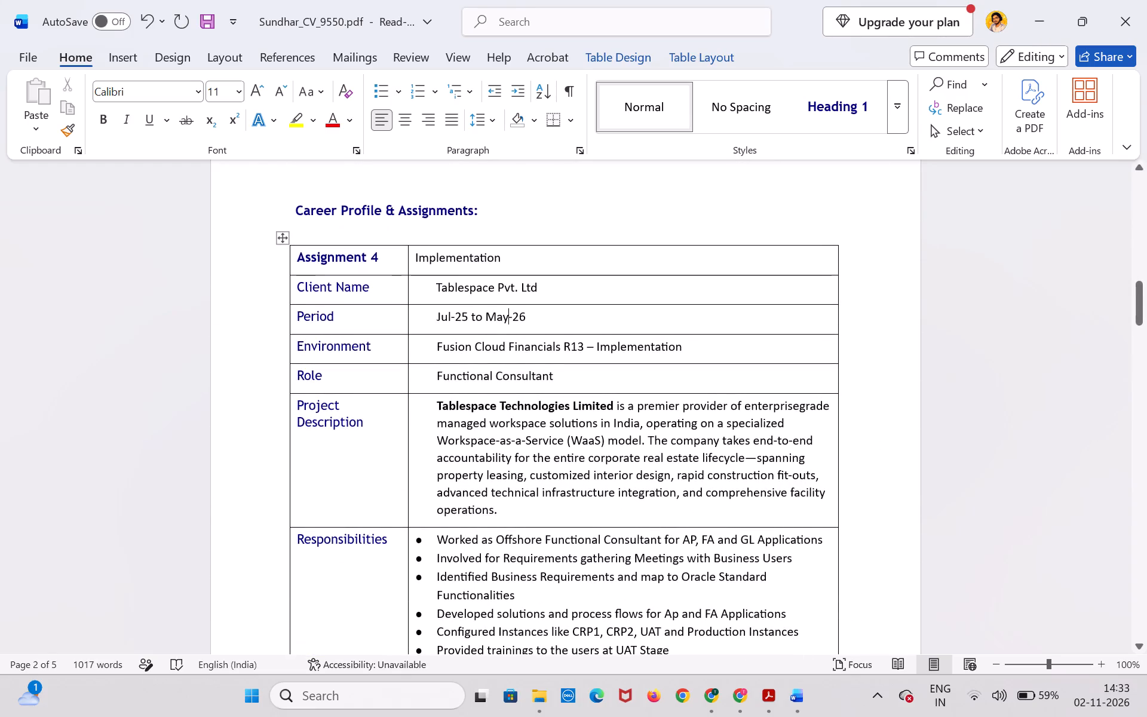
key("BackSpace")
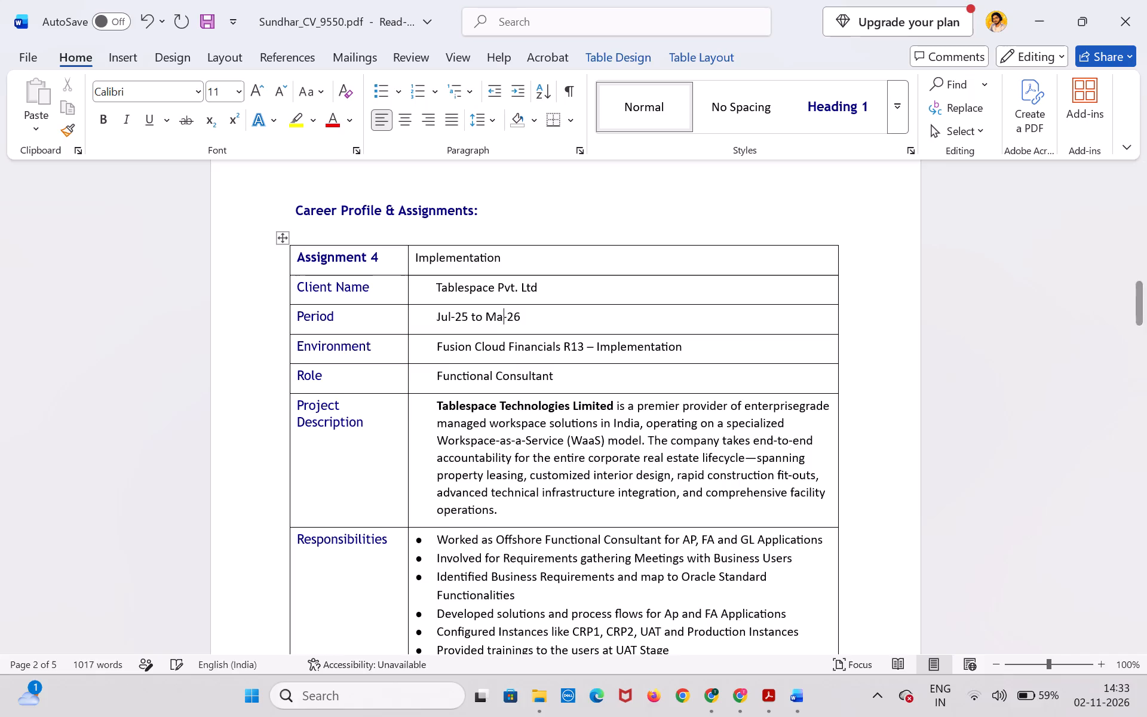
key("BackSpace")
type("ar")
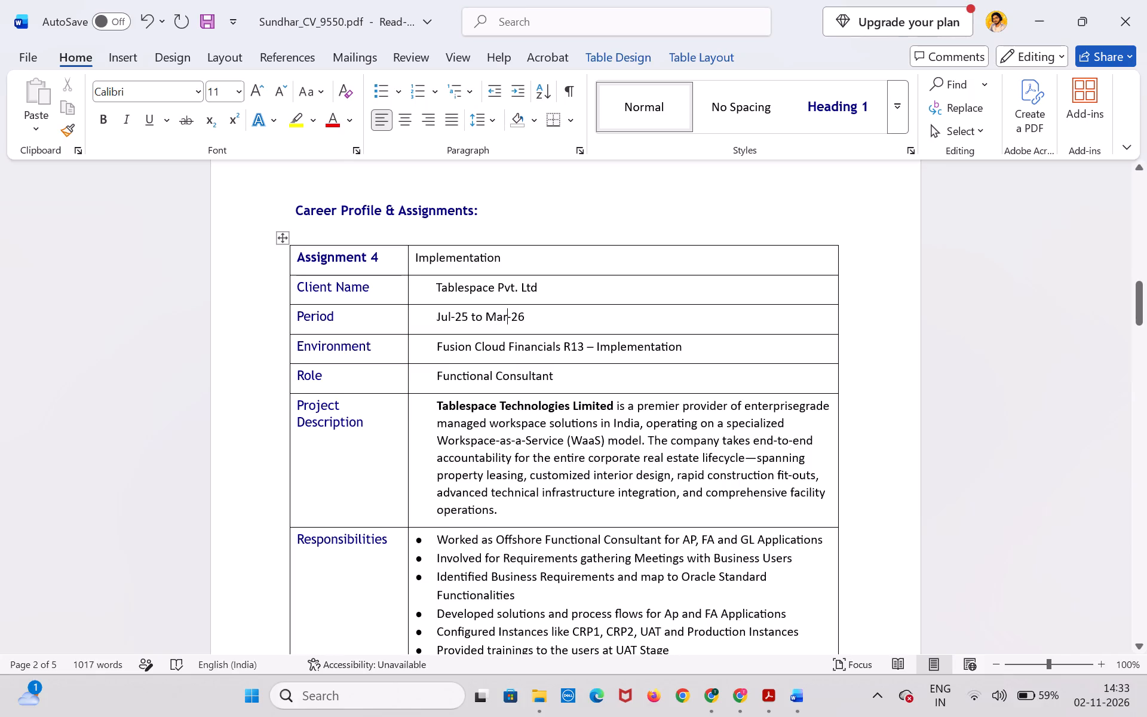
Set the end date of the Assignment 3 period for Alkermes plc to Jun-25.
scroll(590, 410, "down", 6)
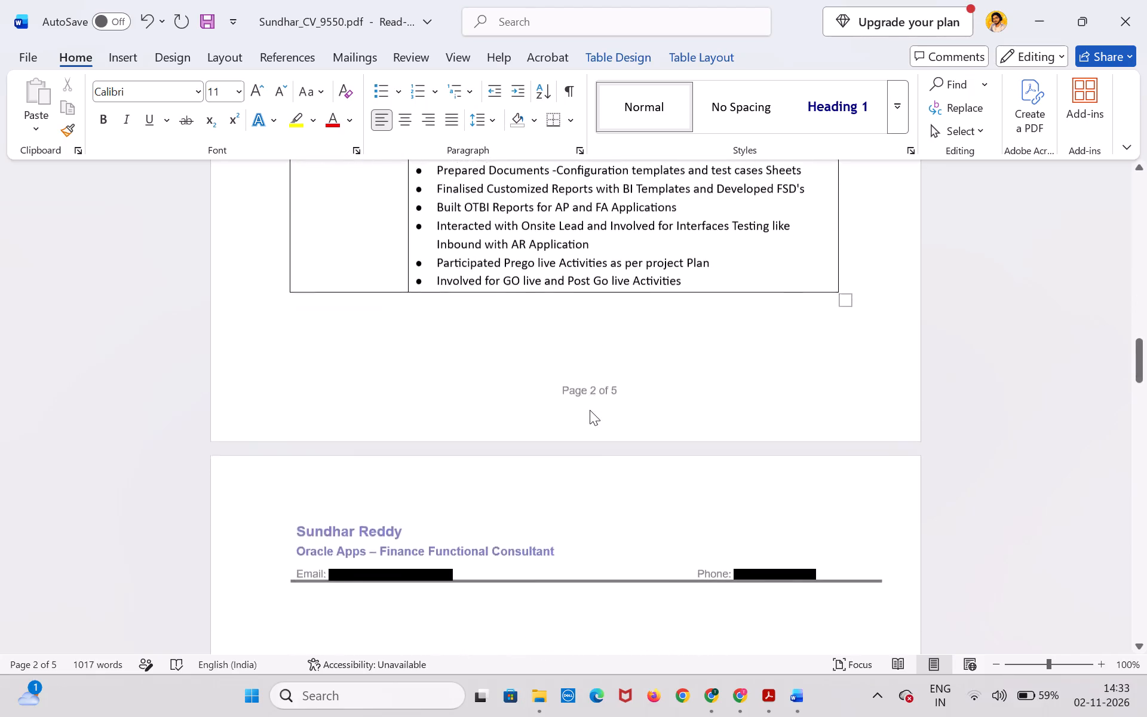
scroll(590, 410, "down", 2)
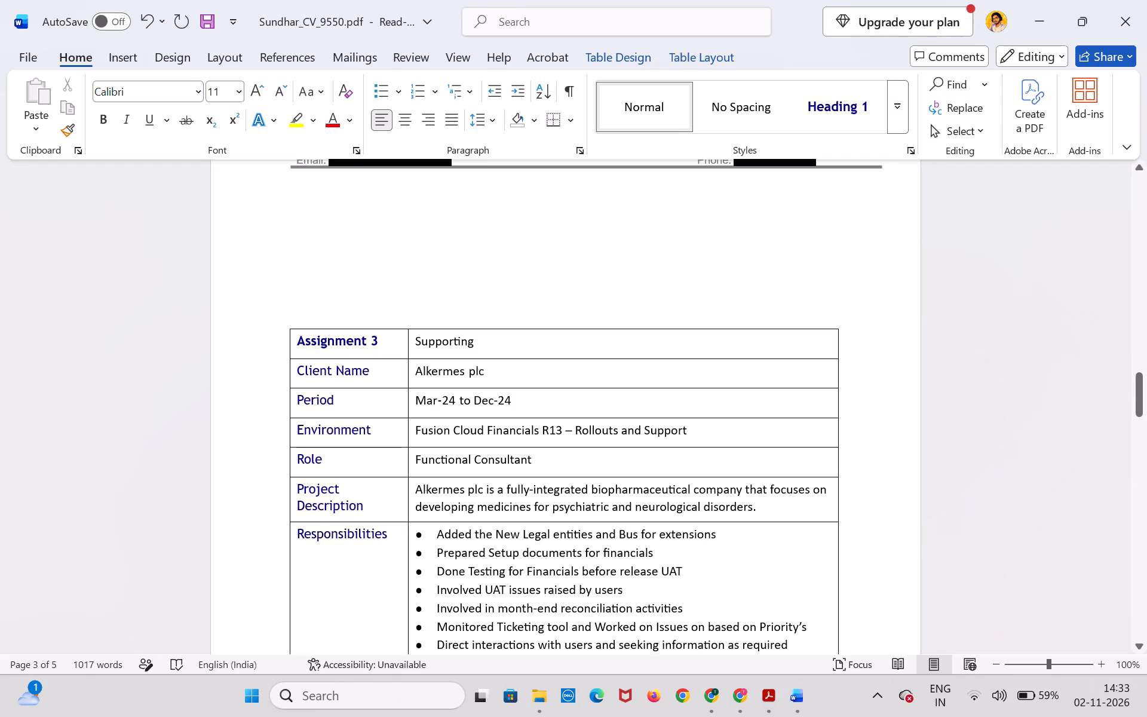
scroll(531, 394, "up", 2)
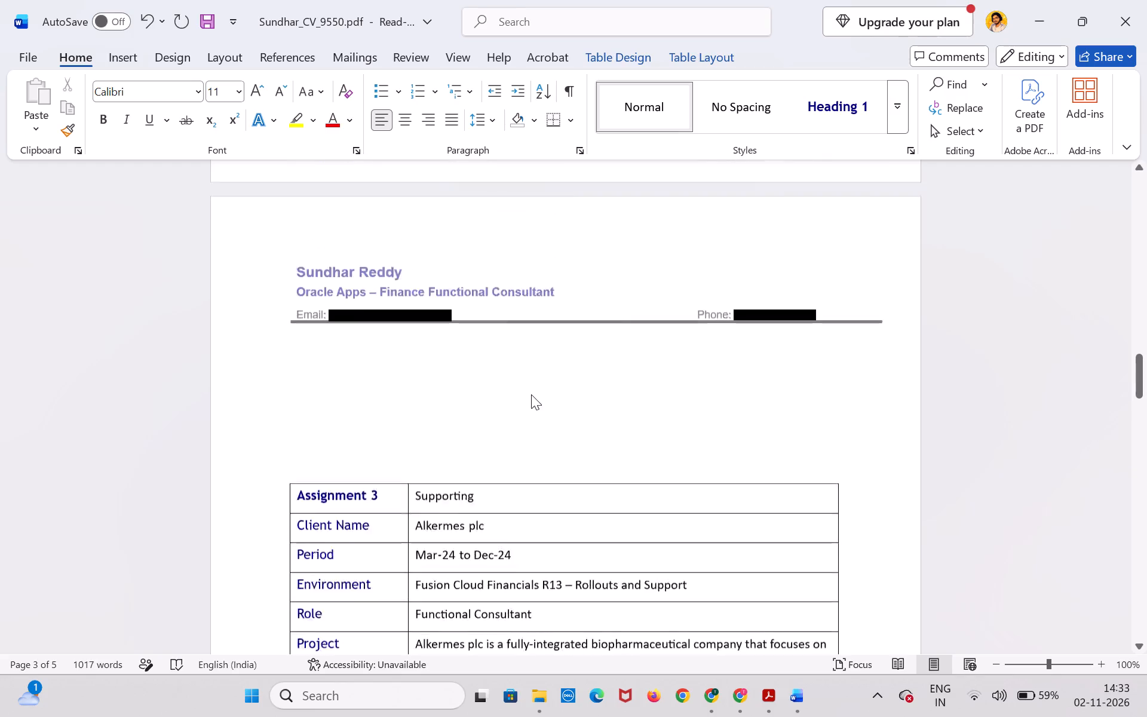
scroll(531, 394, "up", 2)
scroll(531, 394, "down", 1)
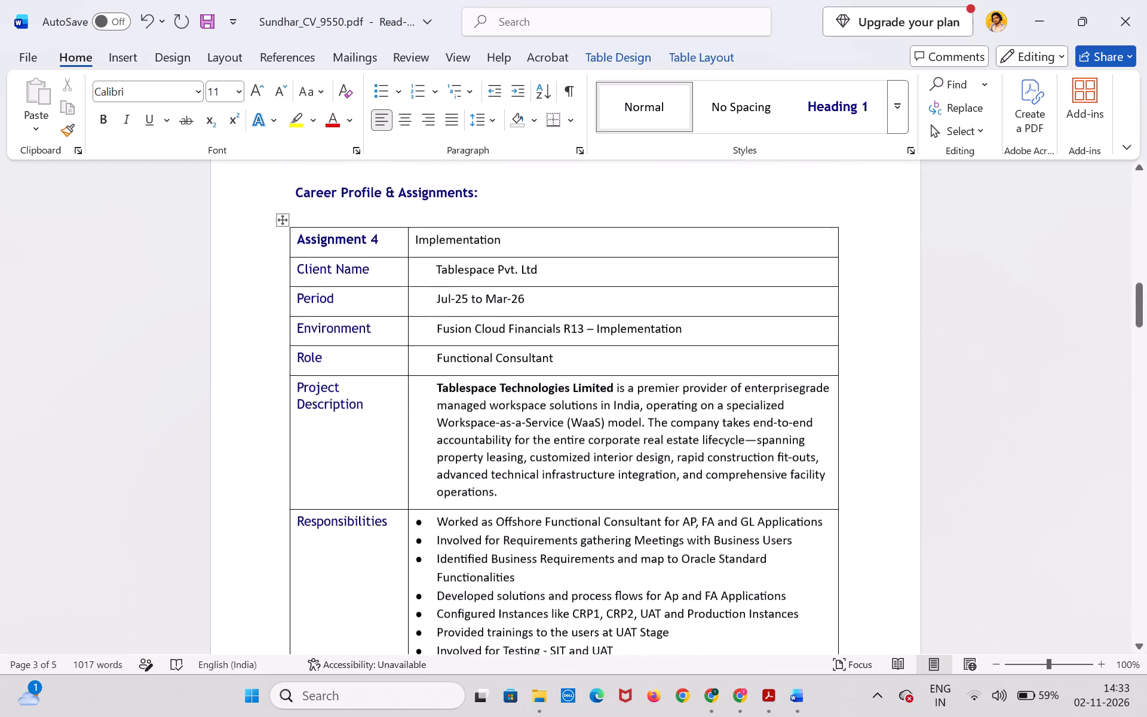
scroll(531, 394, "down", 3)
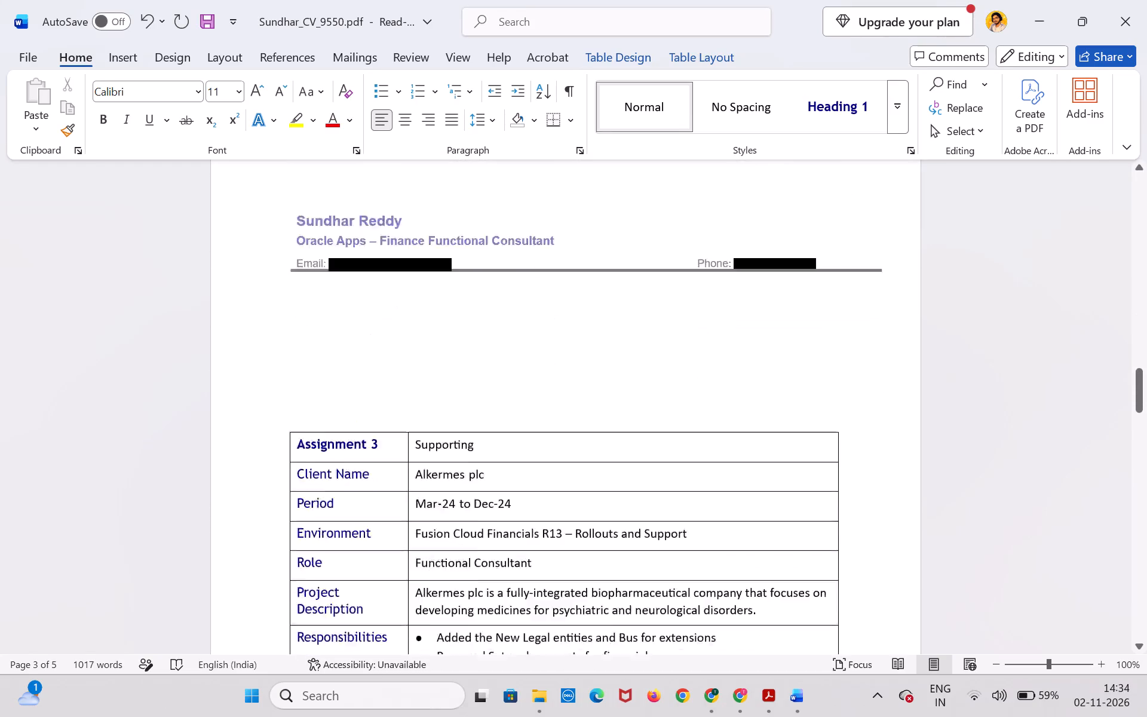
left_click(493, 439)
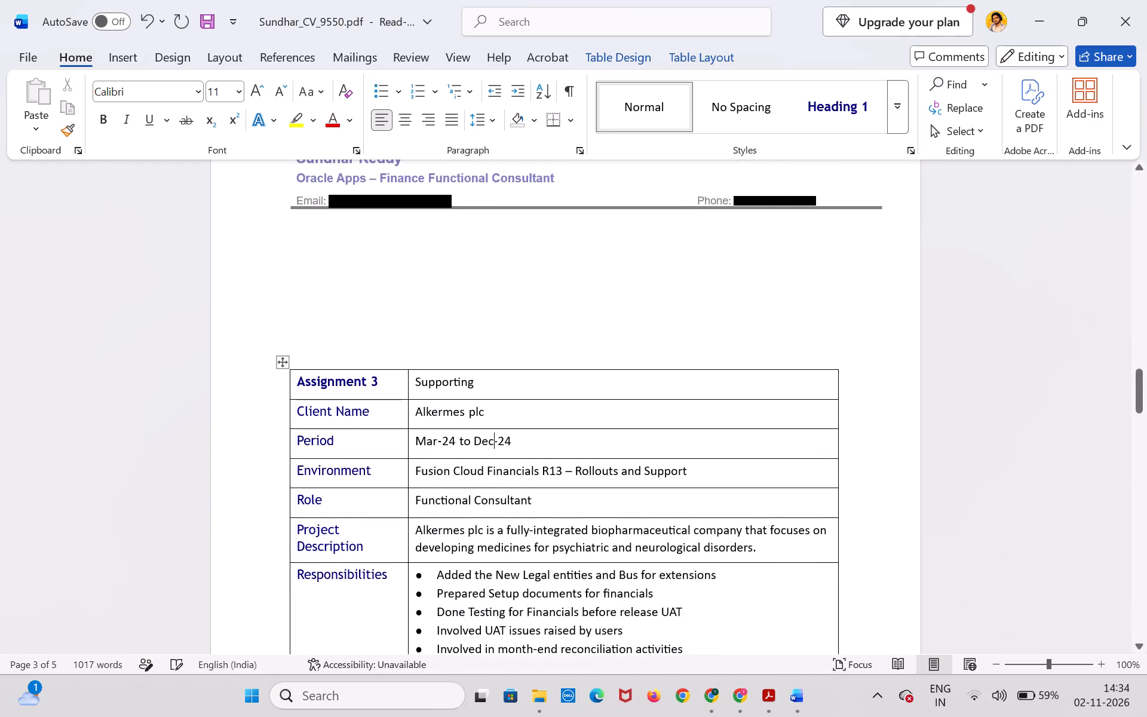
key("BackSpace")
key("BackSpace")
key("BackSpace")
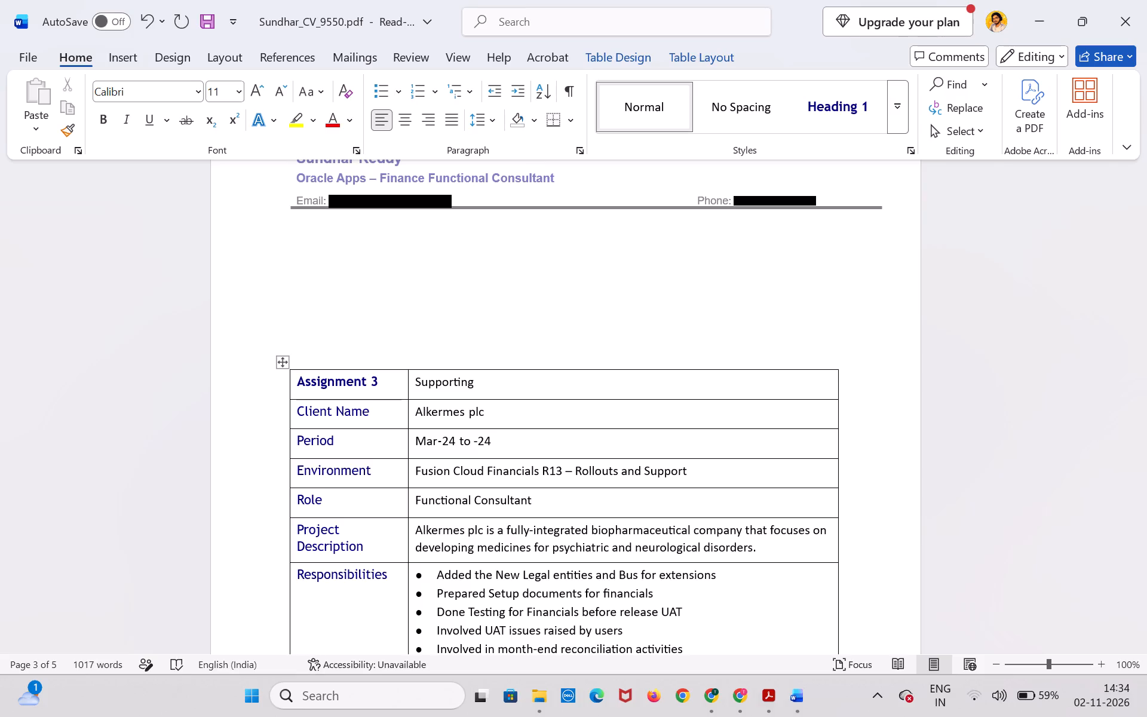
key("shift+h")
key("BackSpace")
type("jun")
key("BackSpace")
key("BackSpace")
key("BackSpace")
type("Ju")
key("n")
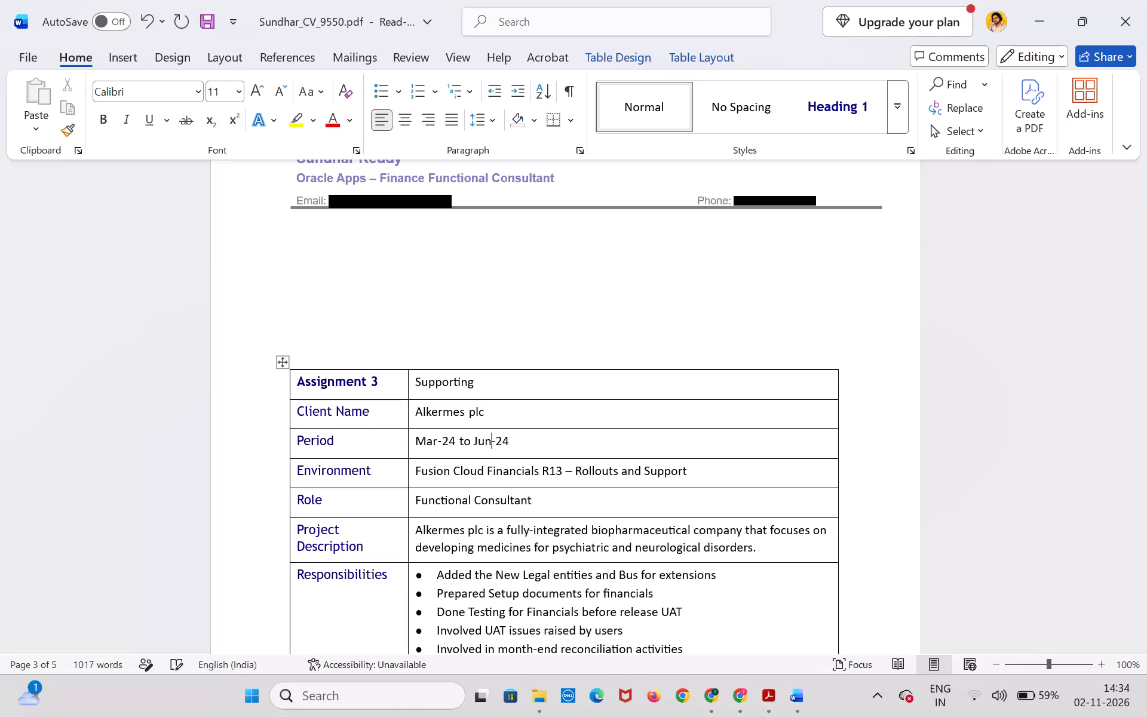
key("Right")
key("Right")
key("Right")
key("BackSpace")
key("5")
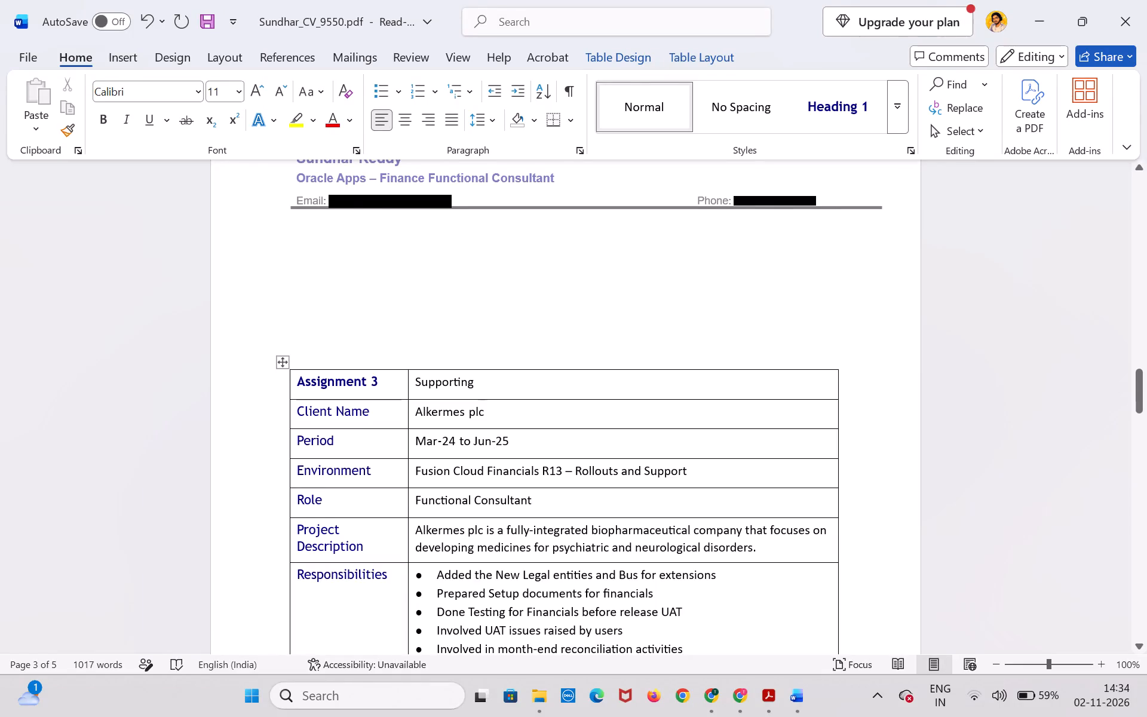
Review the Assignment 3, Assignment 2 and Assignment 1 tables, checking that their periods follow on from each other.
scroll(533, 492, "down", 3)
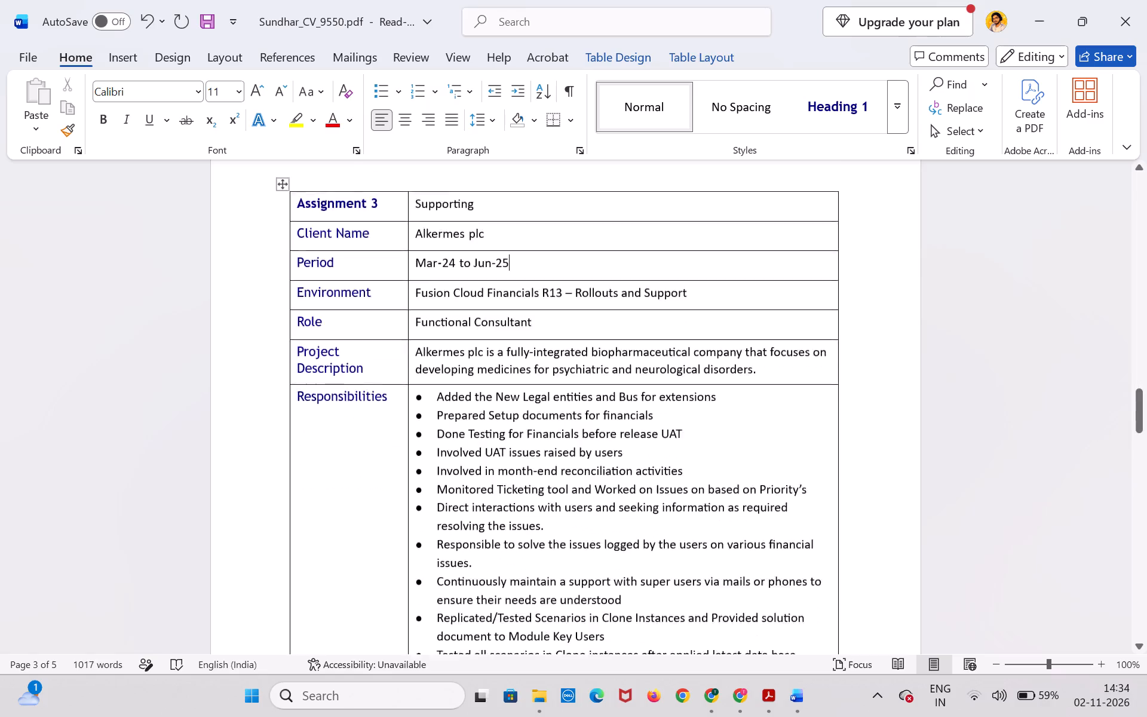
scroll(533, 492, "down", 4)
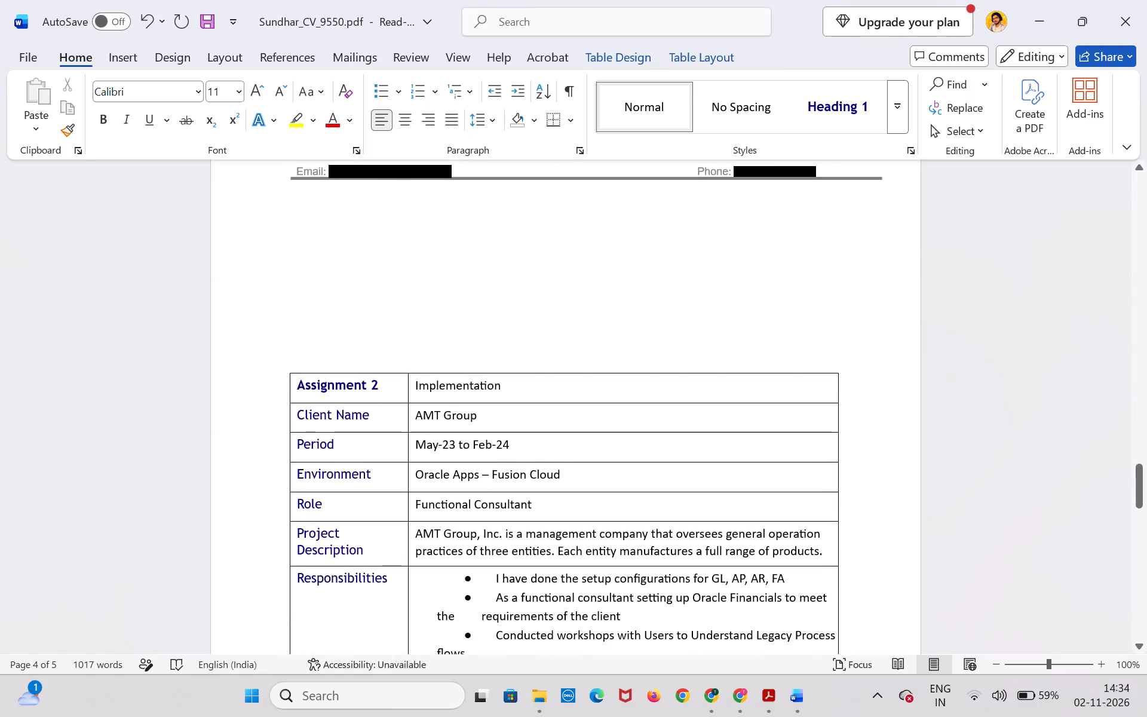
scroll(476, 468, "down", 5)
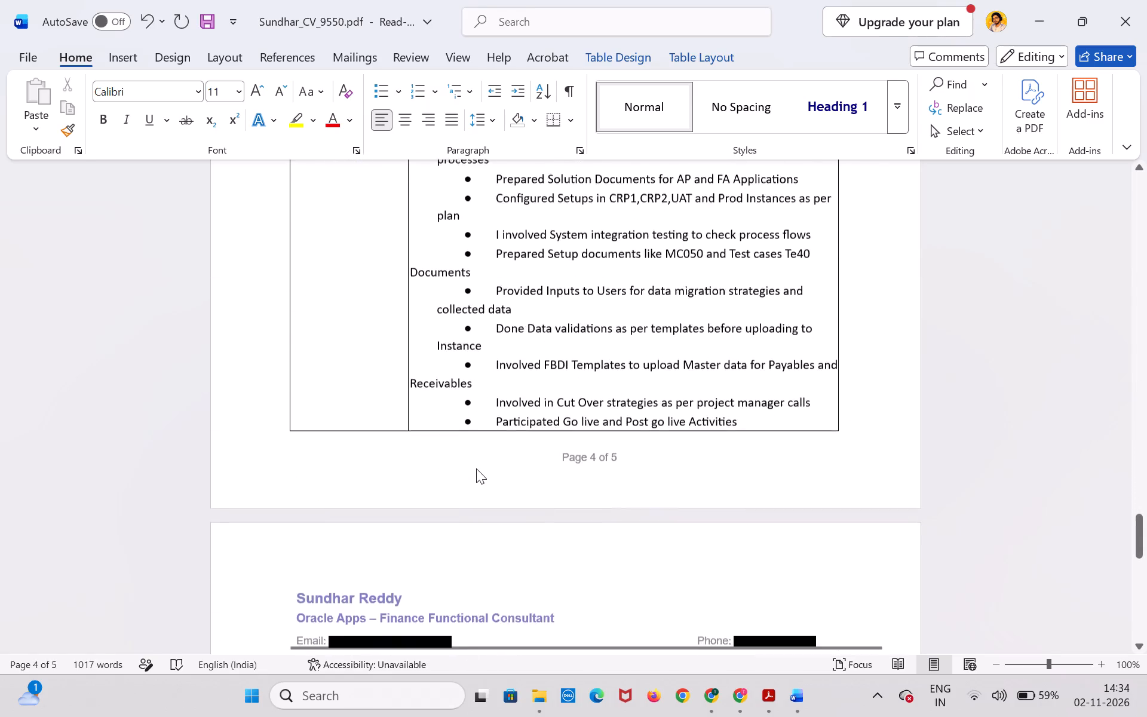
scroll(476, 468, "down", 5)
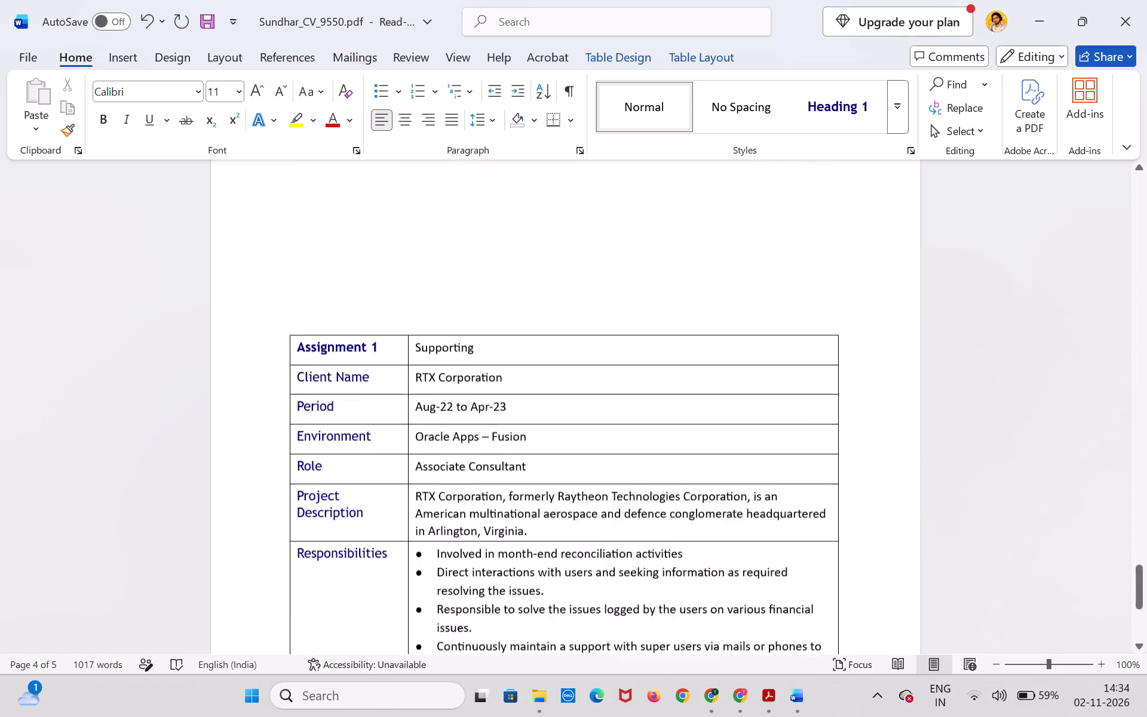
scroll(476, 468, "down", 1)
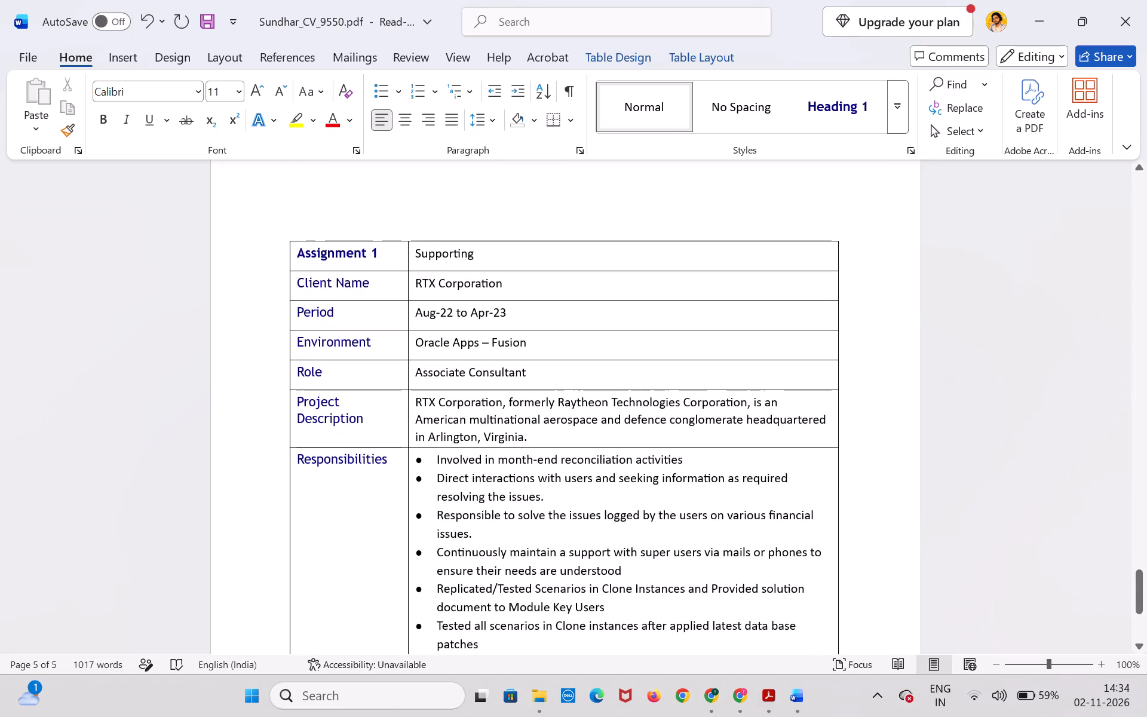
scroll(476, 468, "up", 5)
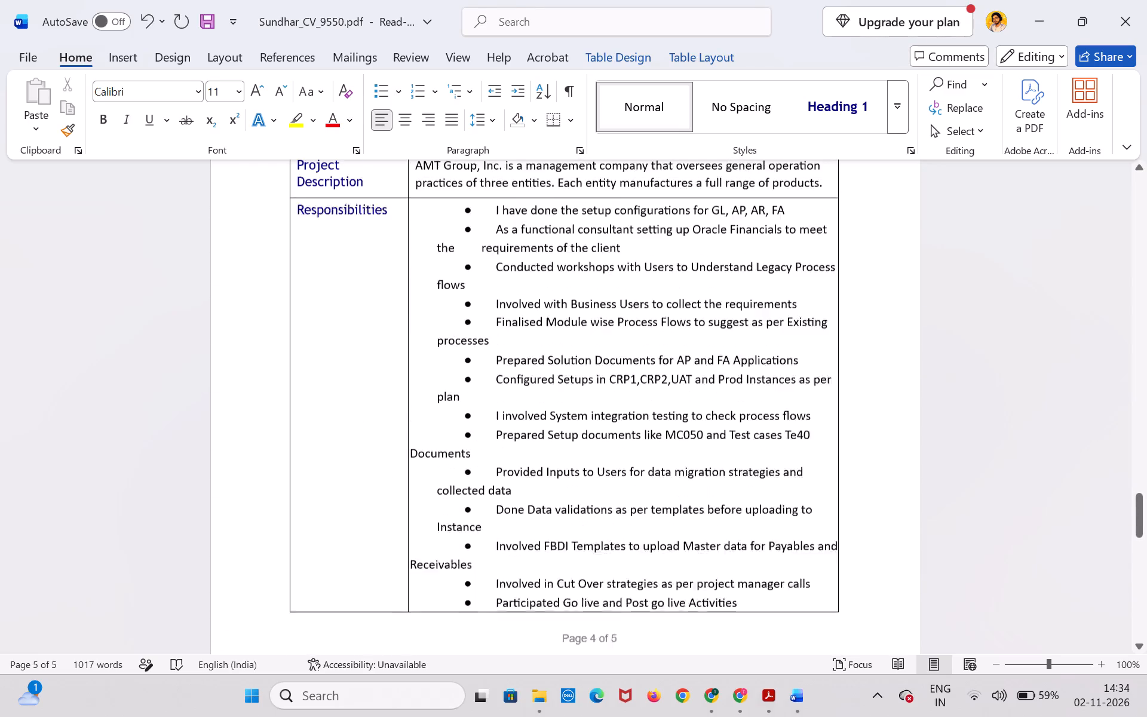
scroll(476, 468, "up", 1)
scroll(476, 468, "down", 2)
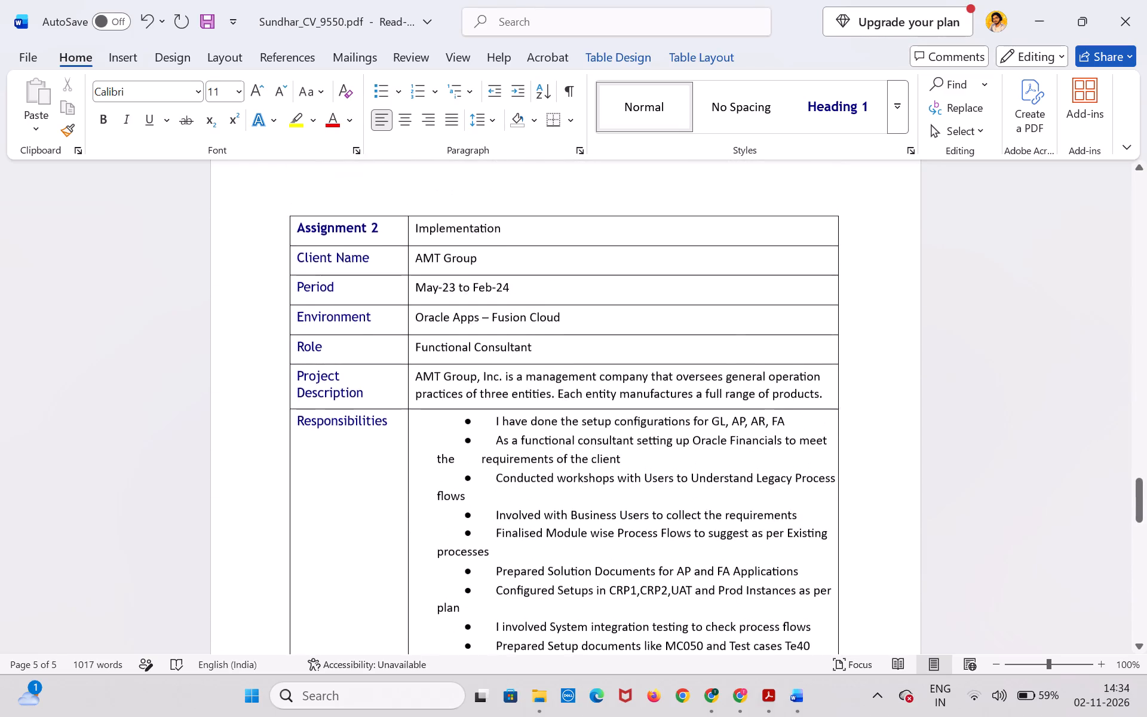
scroll(476, 468, "down", 3)
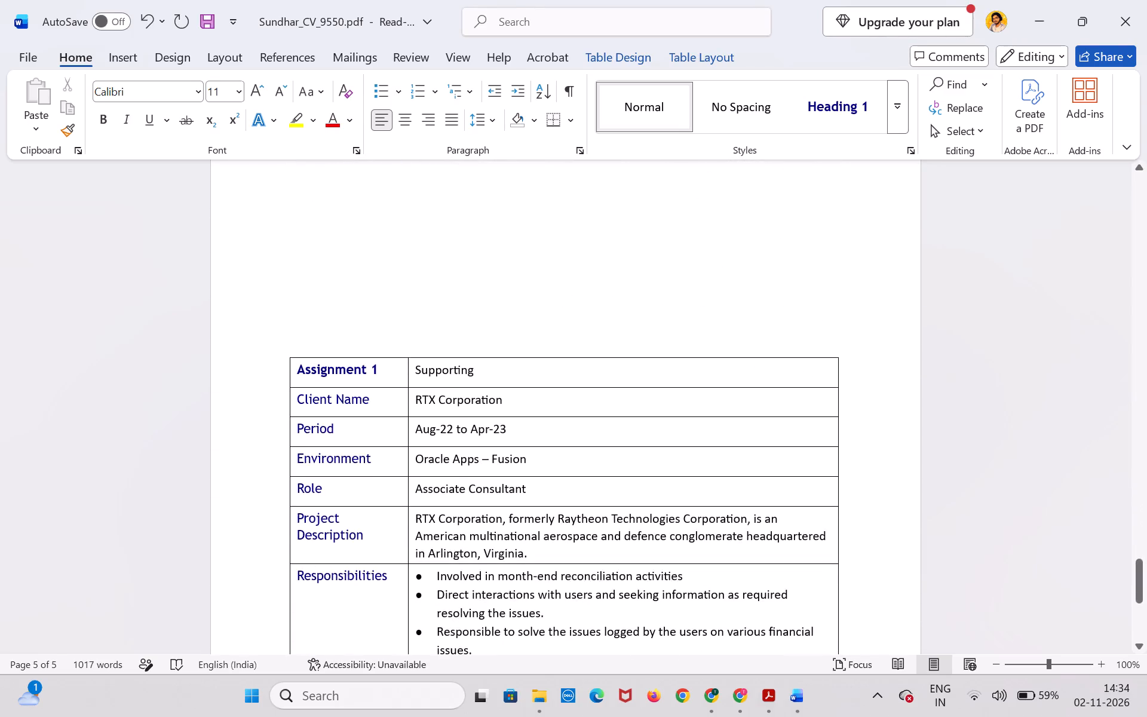
scroll(476, 468, "down", 2)
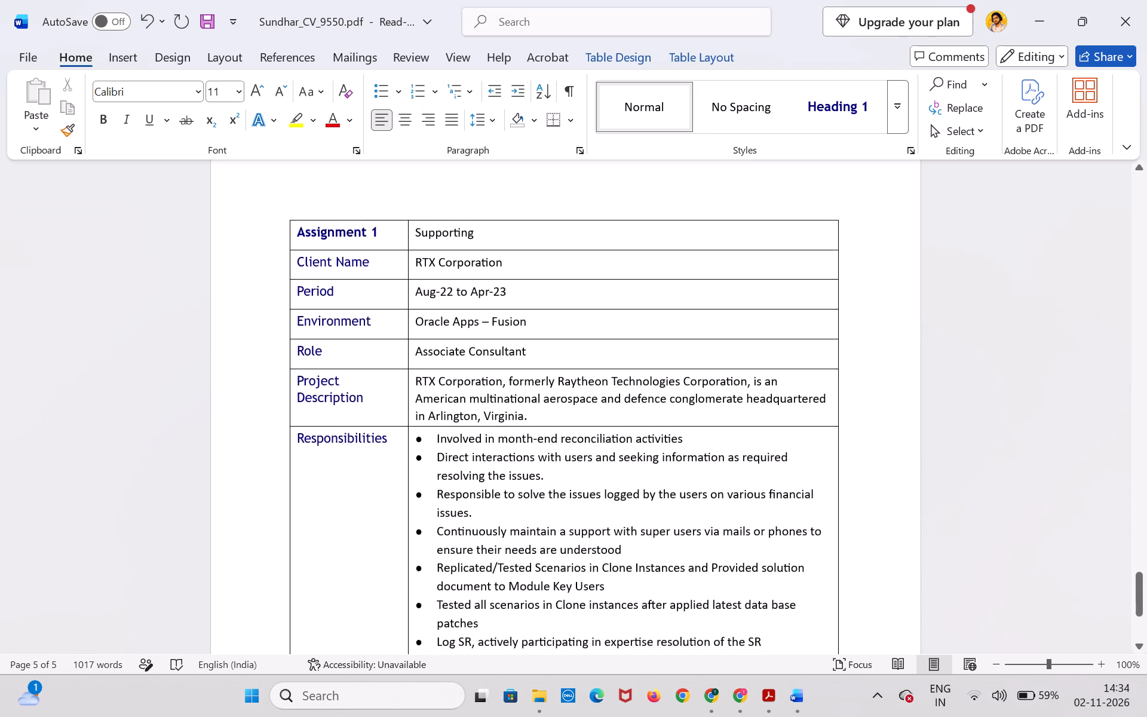
scroll(476, 468, "down", 1)
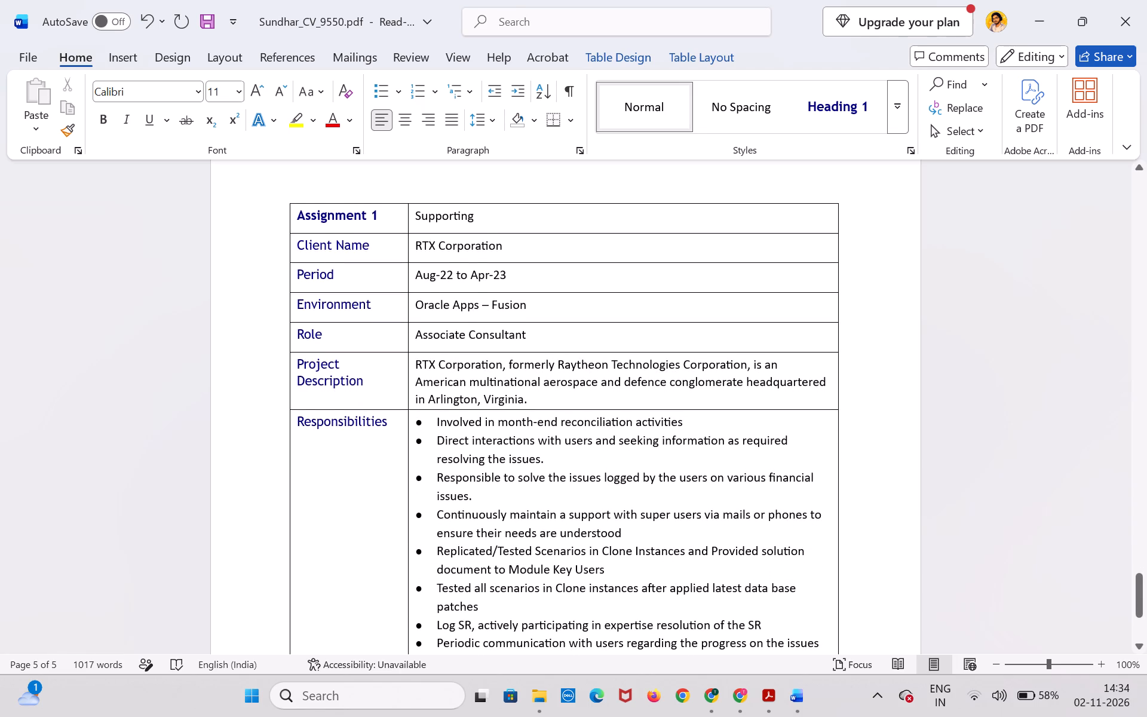
scroll(516, 315, "down", 2)
scroll(516, 315, "up", 6)
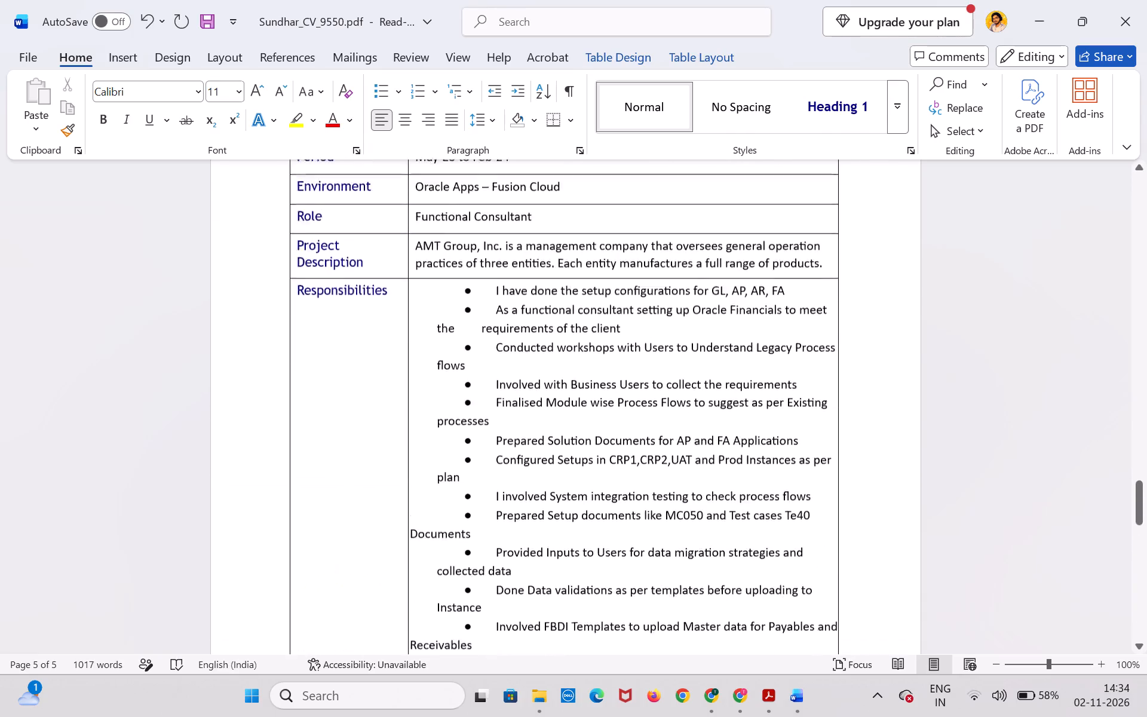
scroll(516, 315, "up", 1)
scroll(516, 315, "right", 1)
scroll(516, 315, "down", 1)
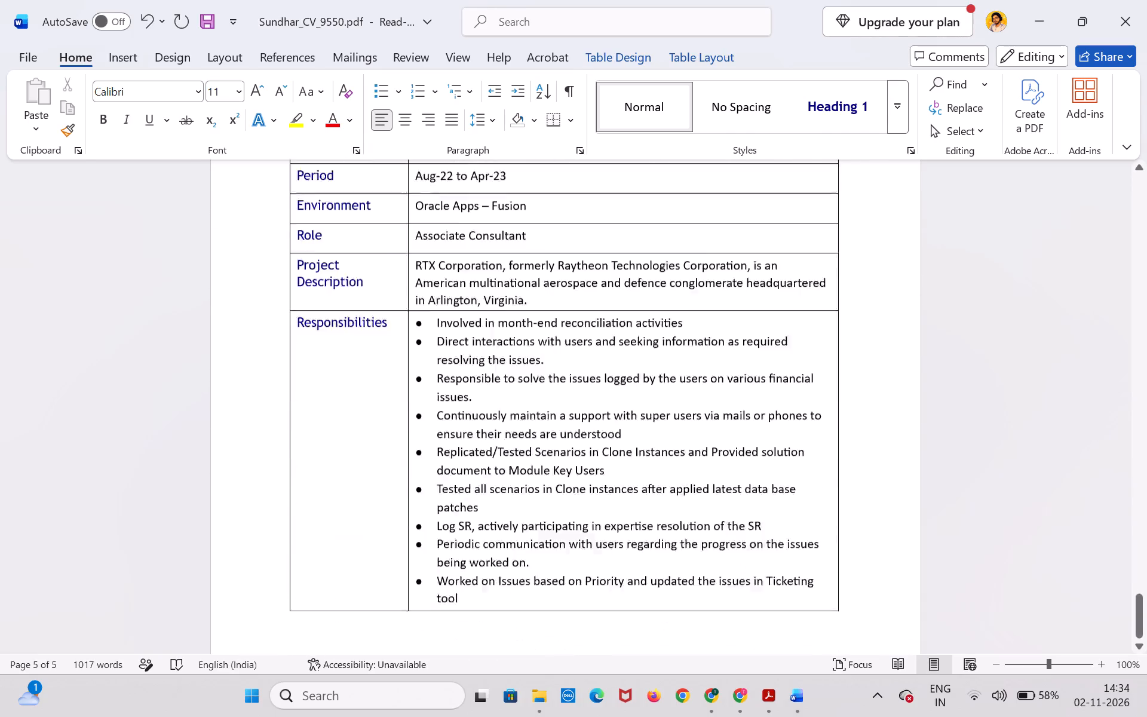
scroll(516, 315, "down", 1)
scroll(516, 315, "up", 2)
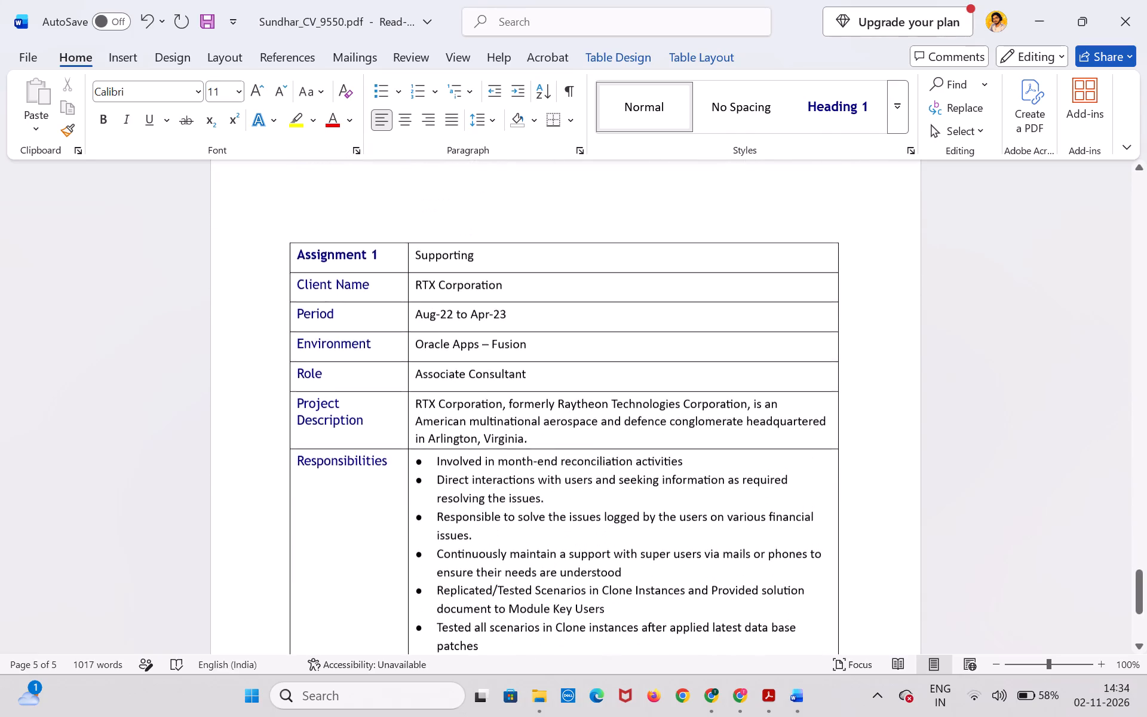
Recheck the periods from Assignment 1 back through Assignment 4 against each other.
scroll(516, 315, "up", 7)
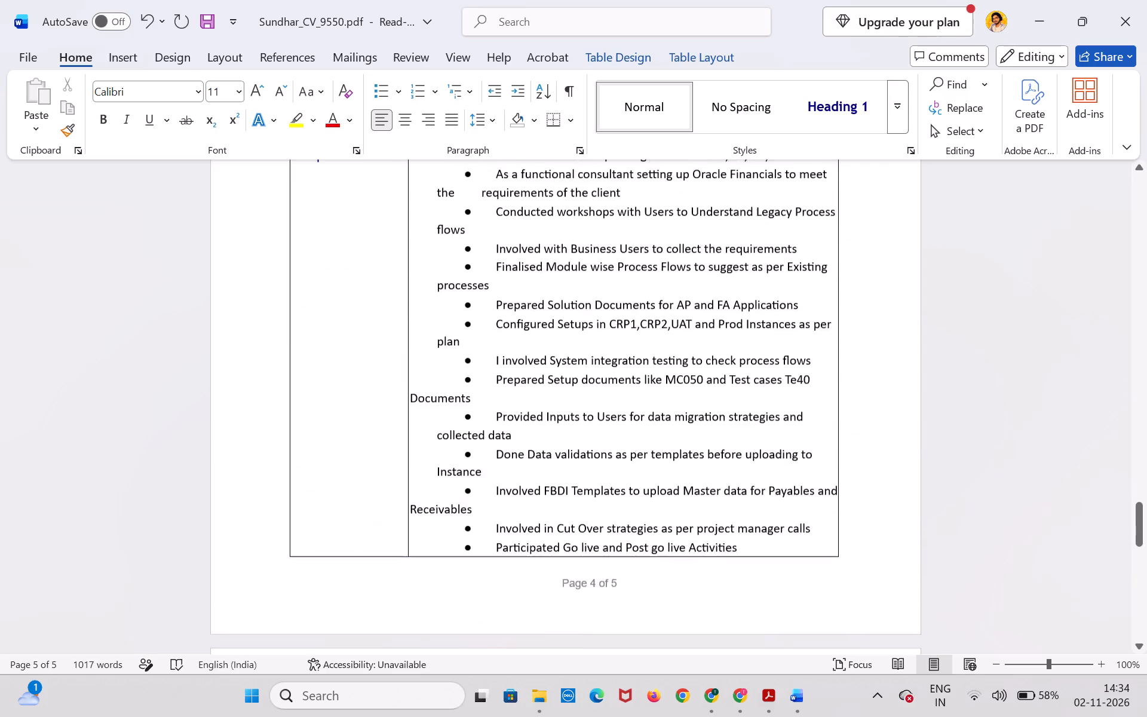
scroll(516, 315, "up", 3)
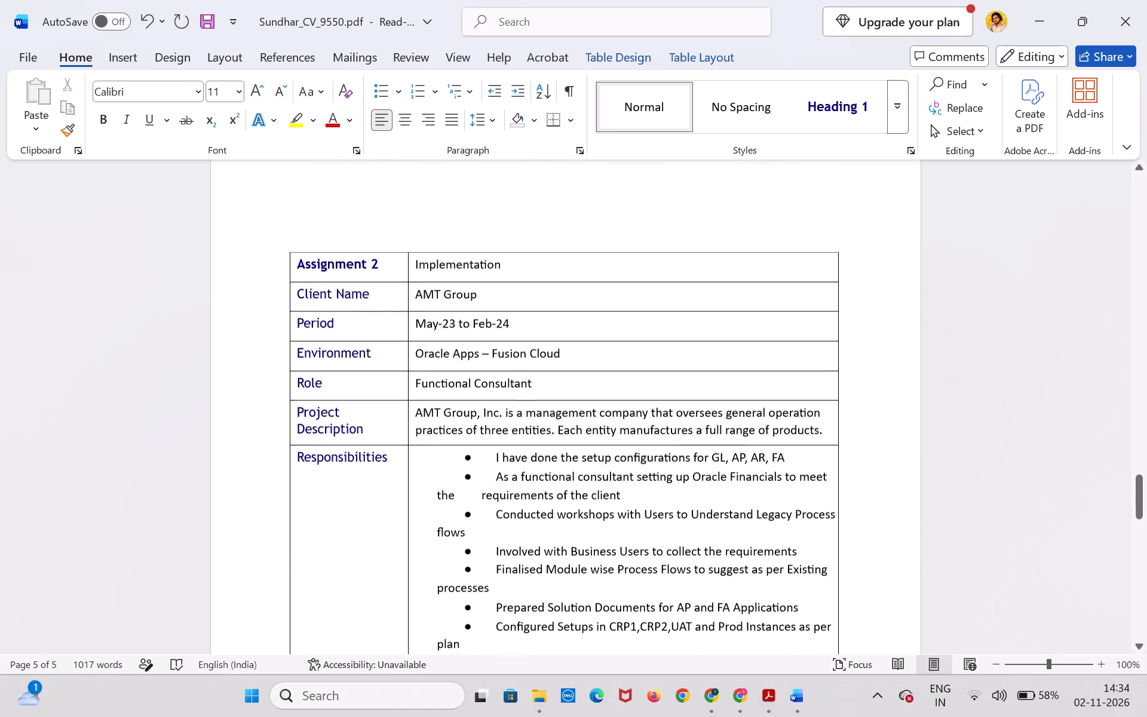
scroll(516, 315, "up", 1)
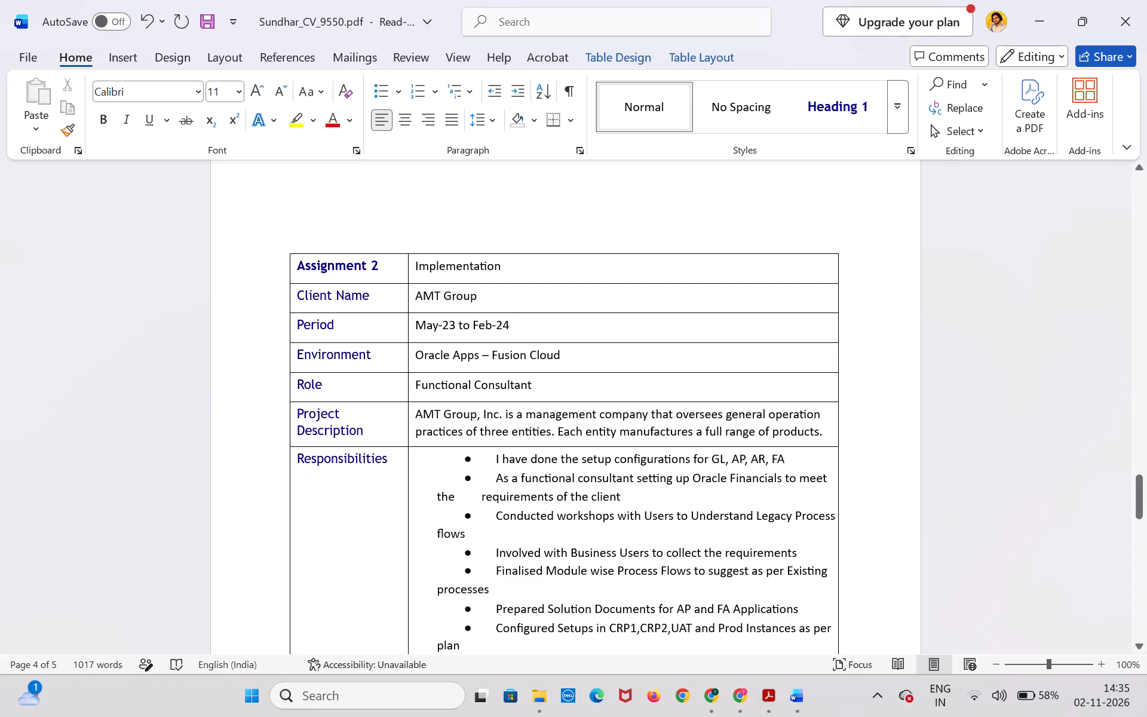
scroll(528, 333, "up", 3)
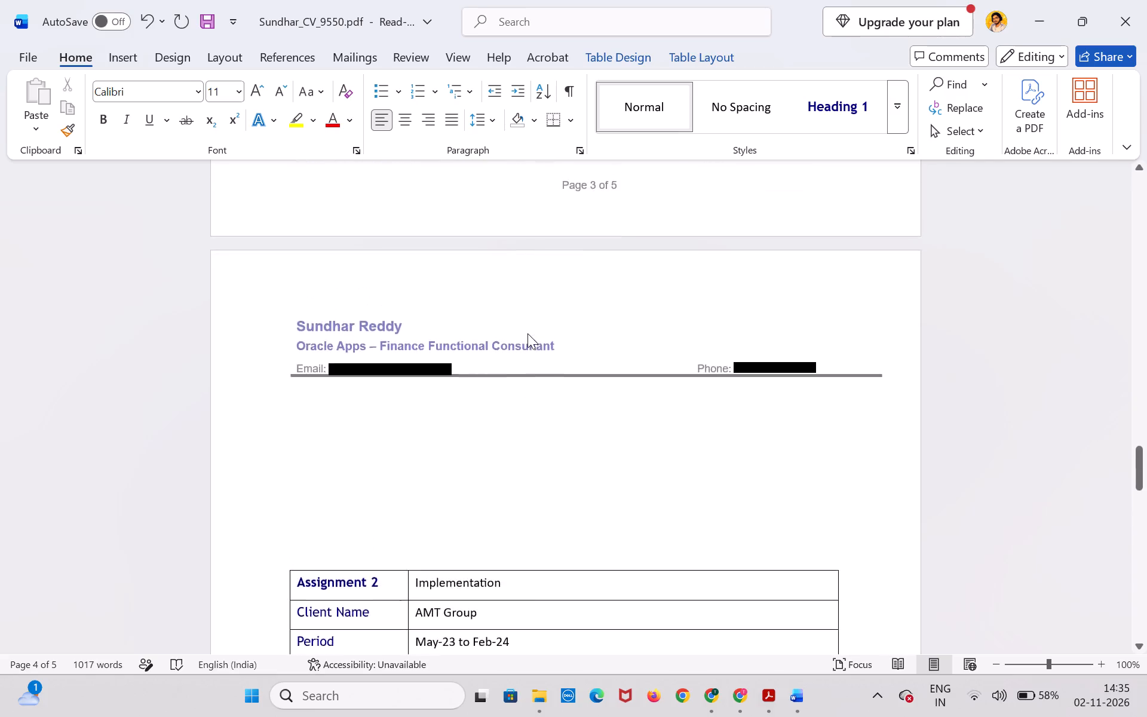
scroll(528, 333, "up", 4)
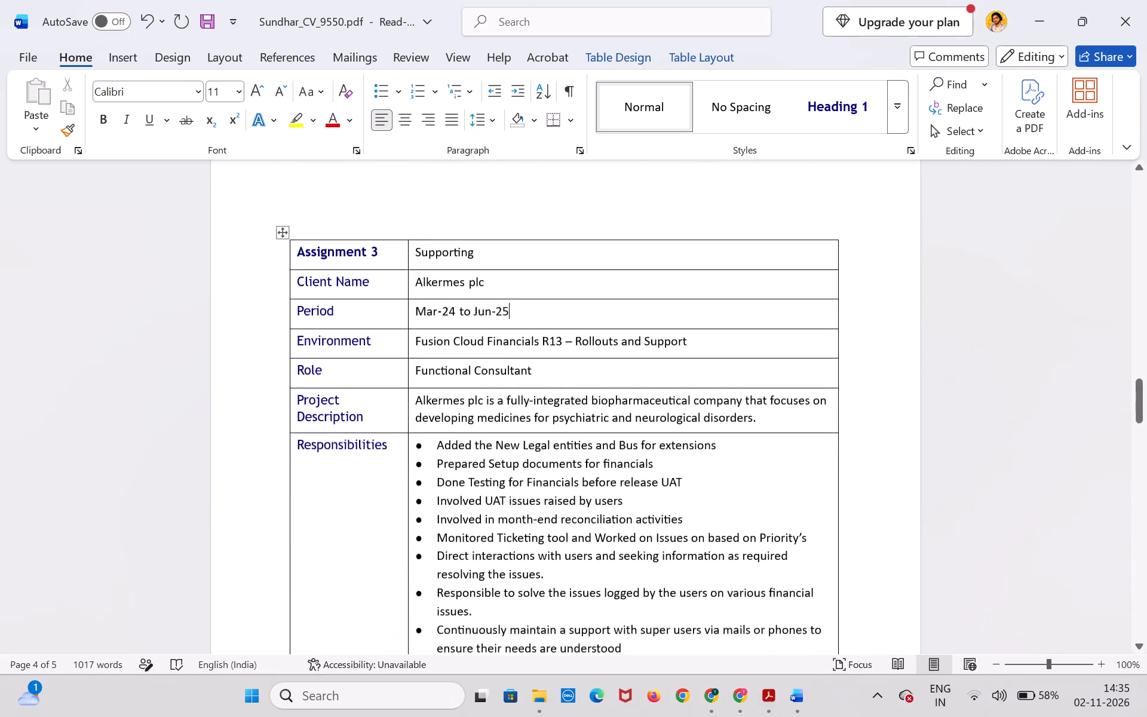
scroll(528, 333, "up", 1)
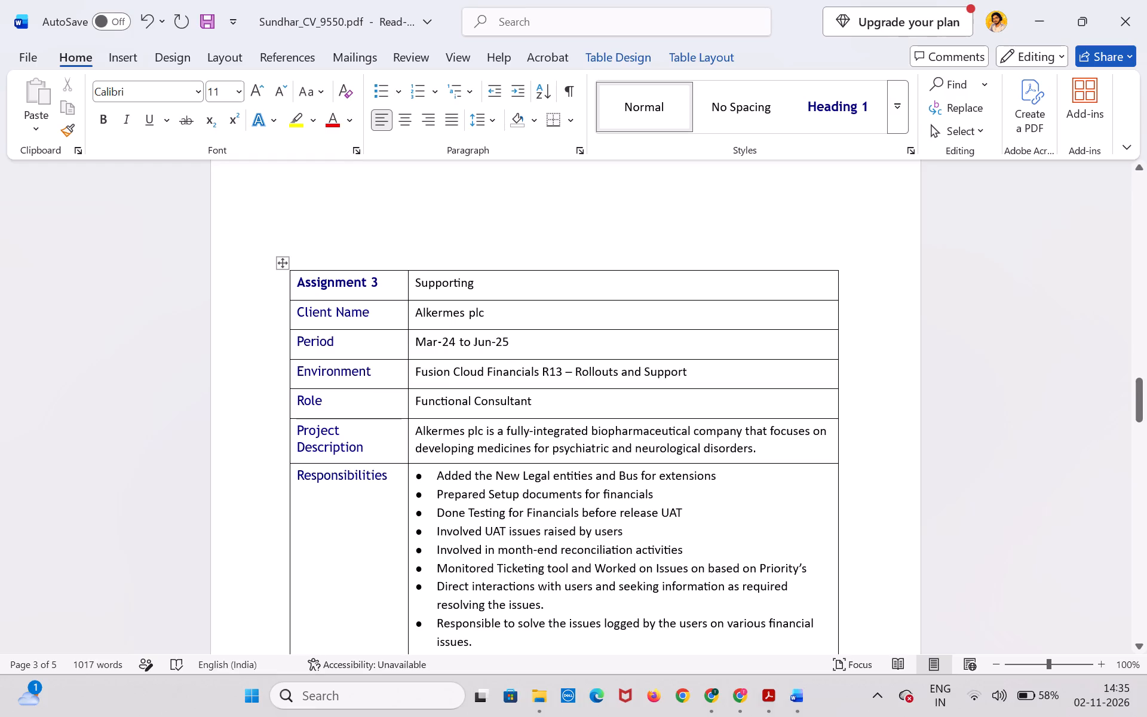
scroll(504, 353, "up", 5)
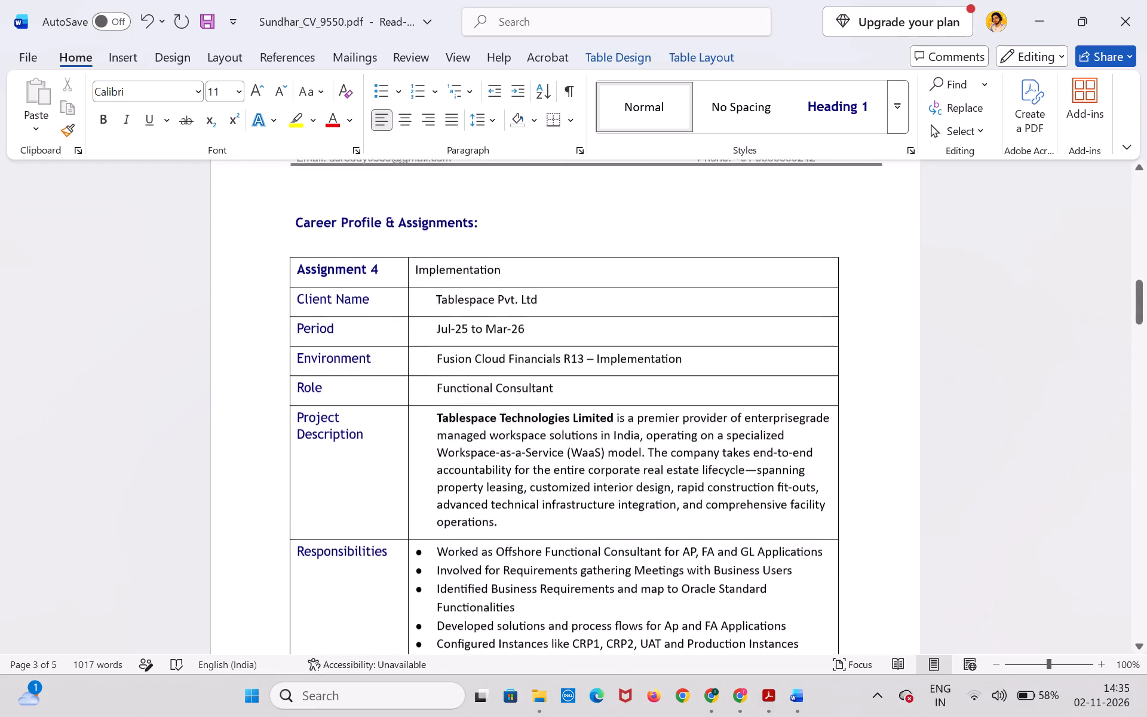
Shorten the candidate's surname in the first-page header to the initial D and return to the body text.
scroll(504, 353, "up", 5)
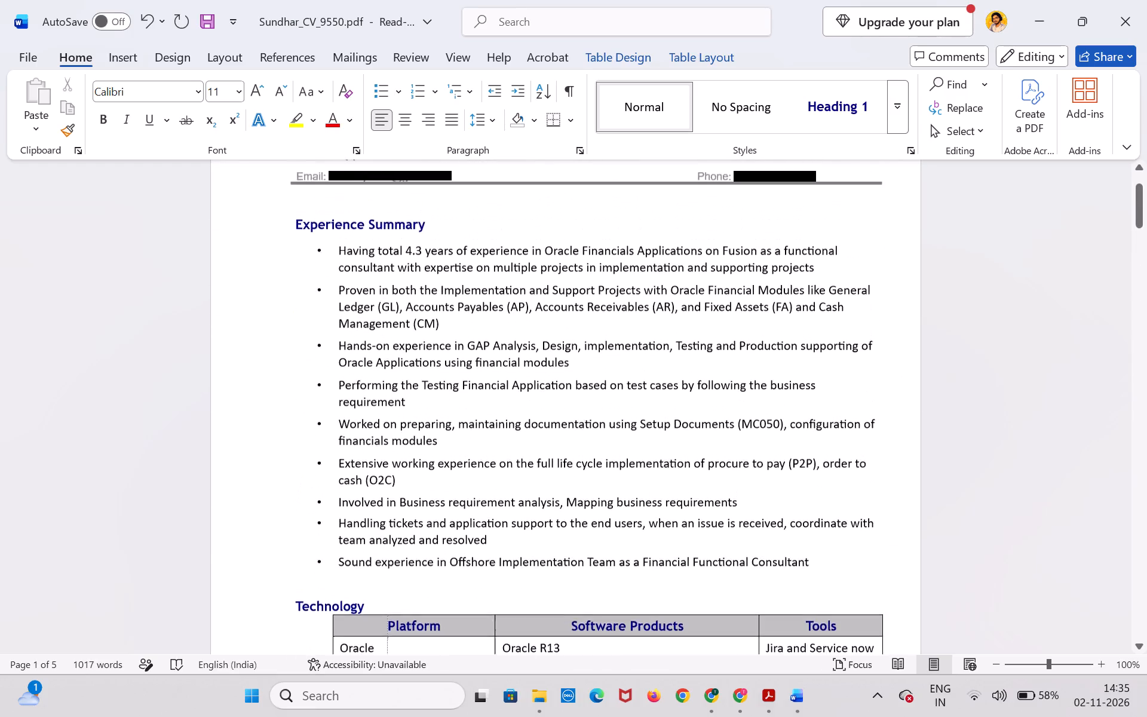
scroll(504, 353, "up", 2)
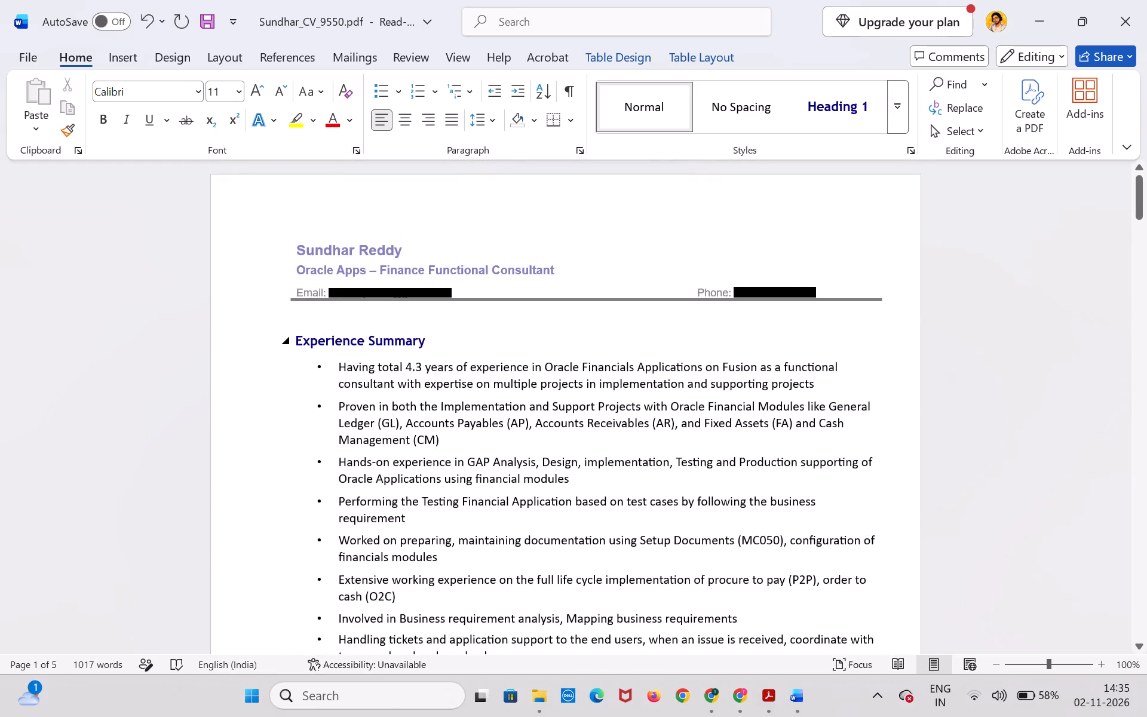
scroll(559, 435, "down", 1)
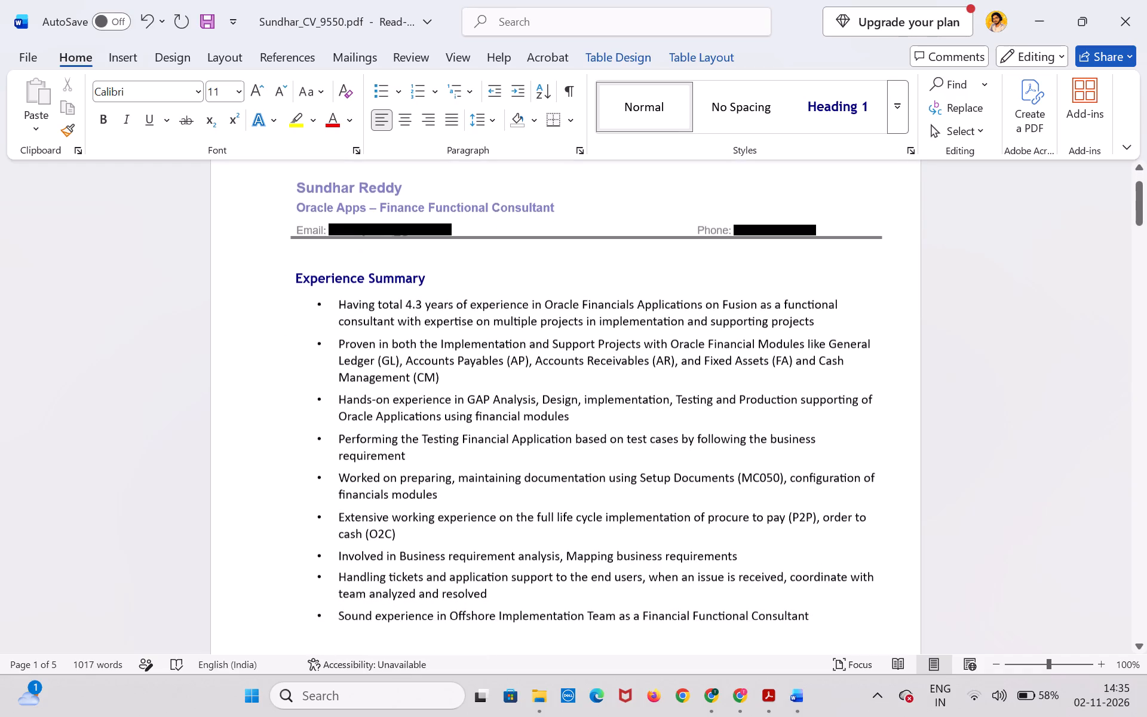
scroll(473, 314, "up", 1)
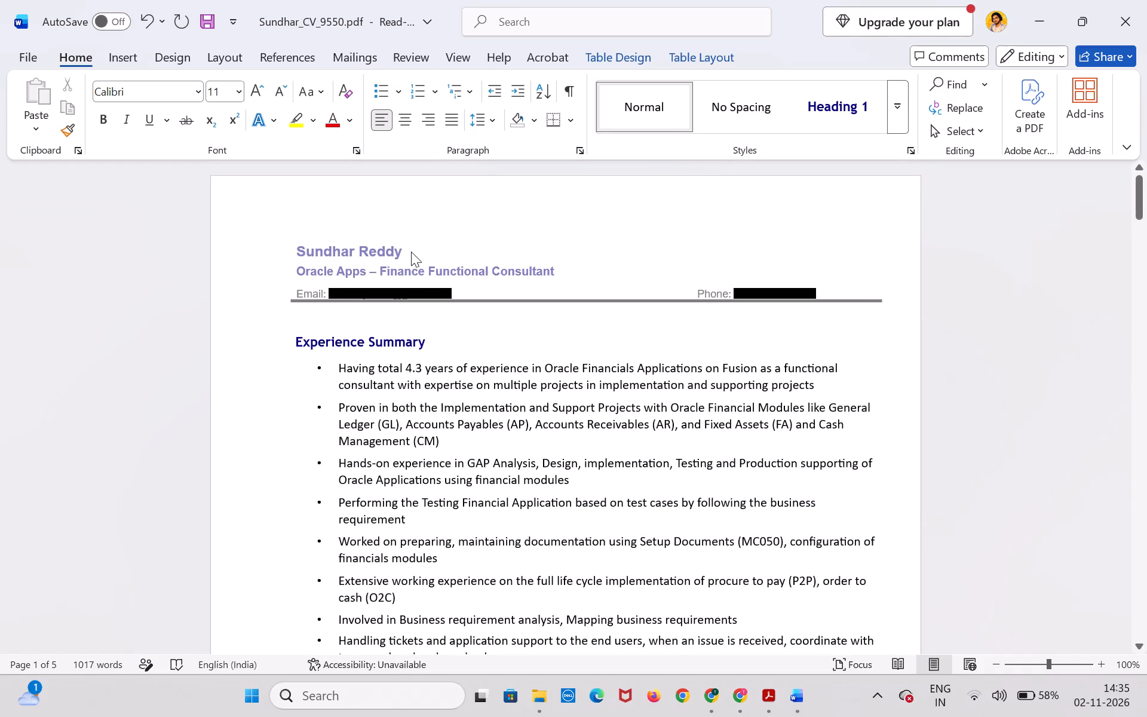
left_click(413, 252)
left_click(400, 245)
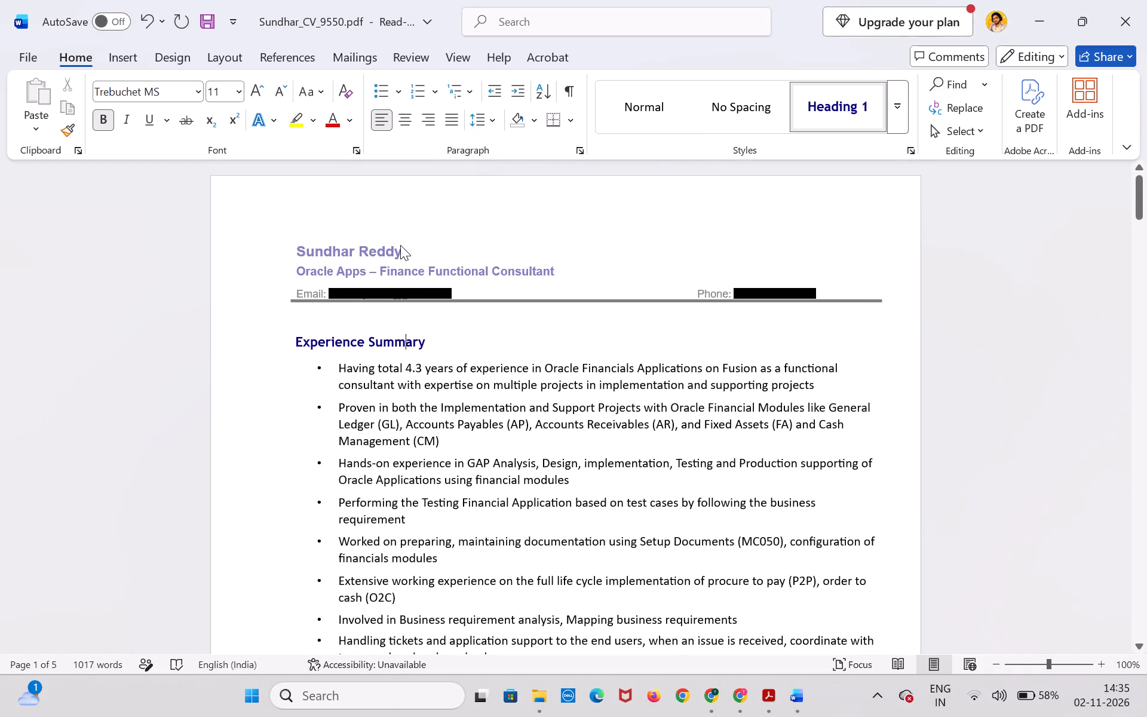
triple_click(400, 247)
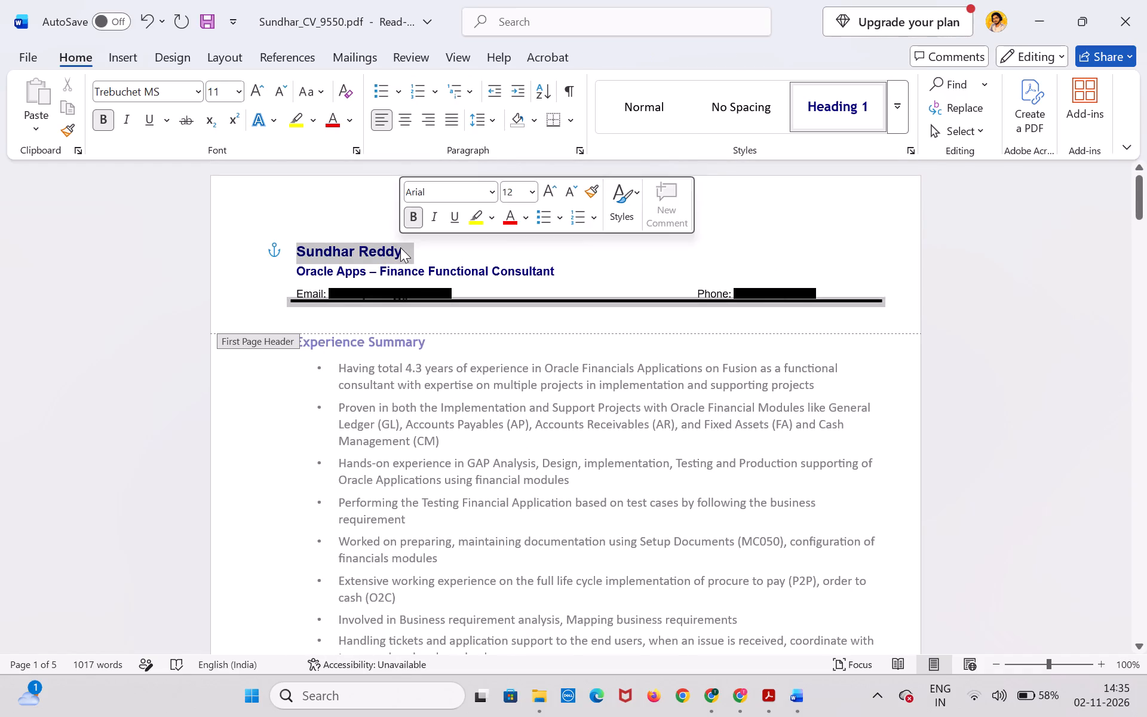
left_click(400, 247)
key("BackSpace")
key("BackSpace")
key("BackSpace")
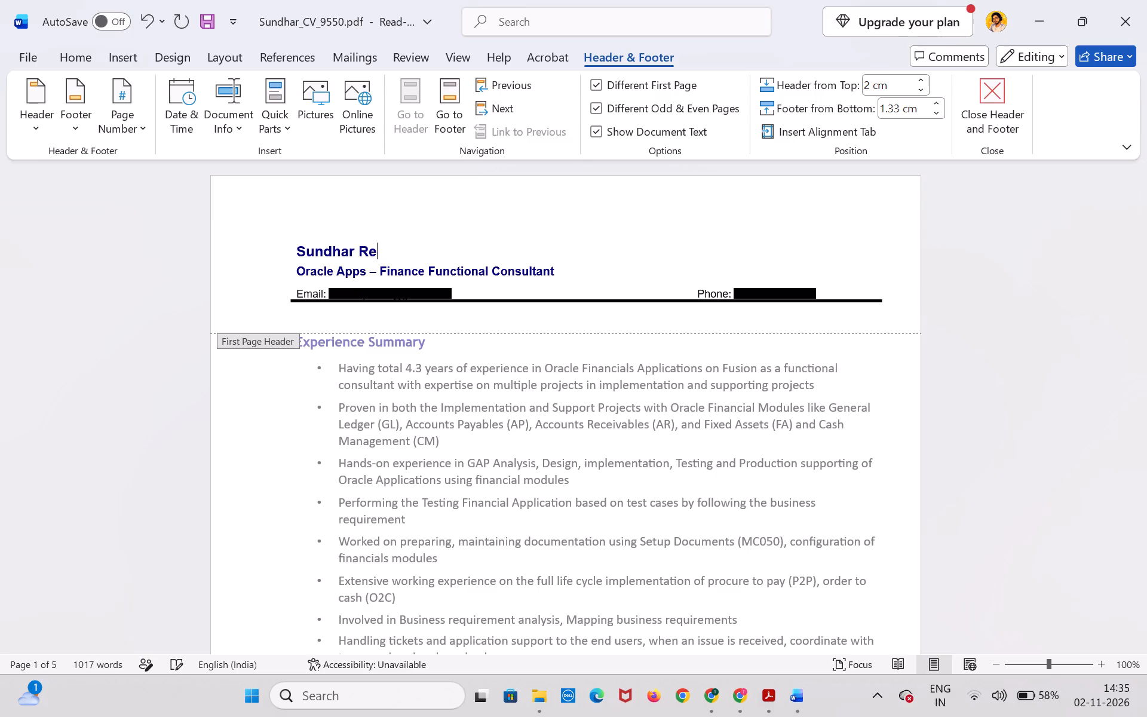
key("BackSpace")
key("BackSpace")
key("shift+d")
left_click(873, 378)
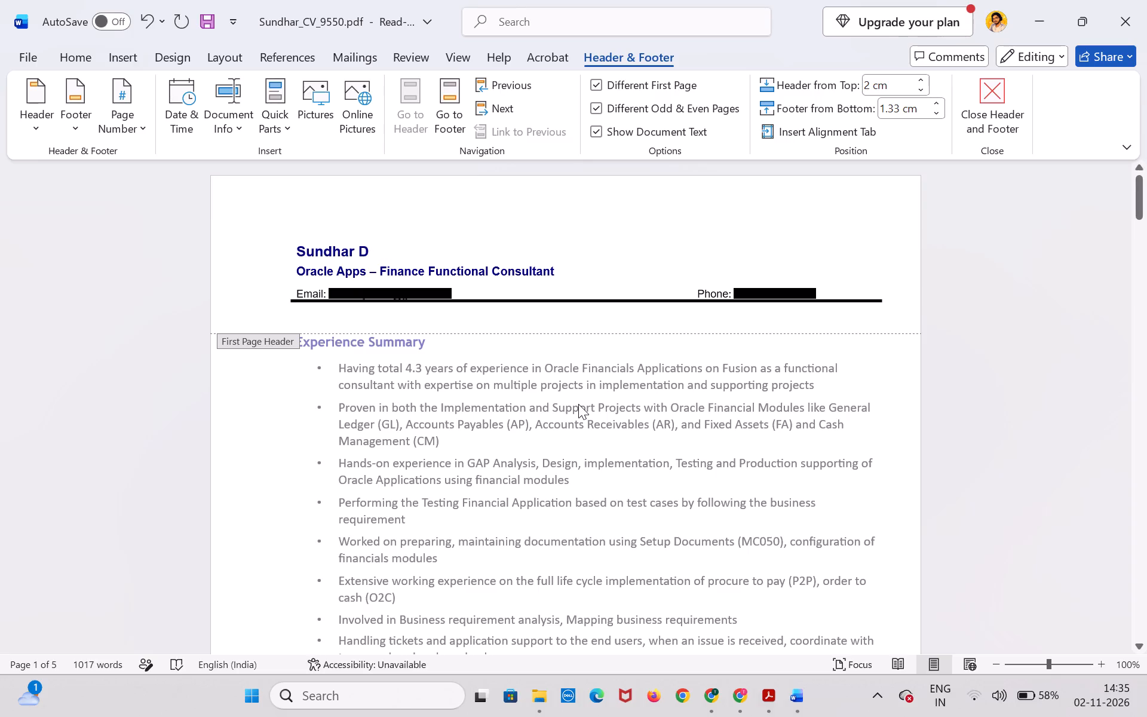
left_click(578, 404)
double_click(578, 404)
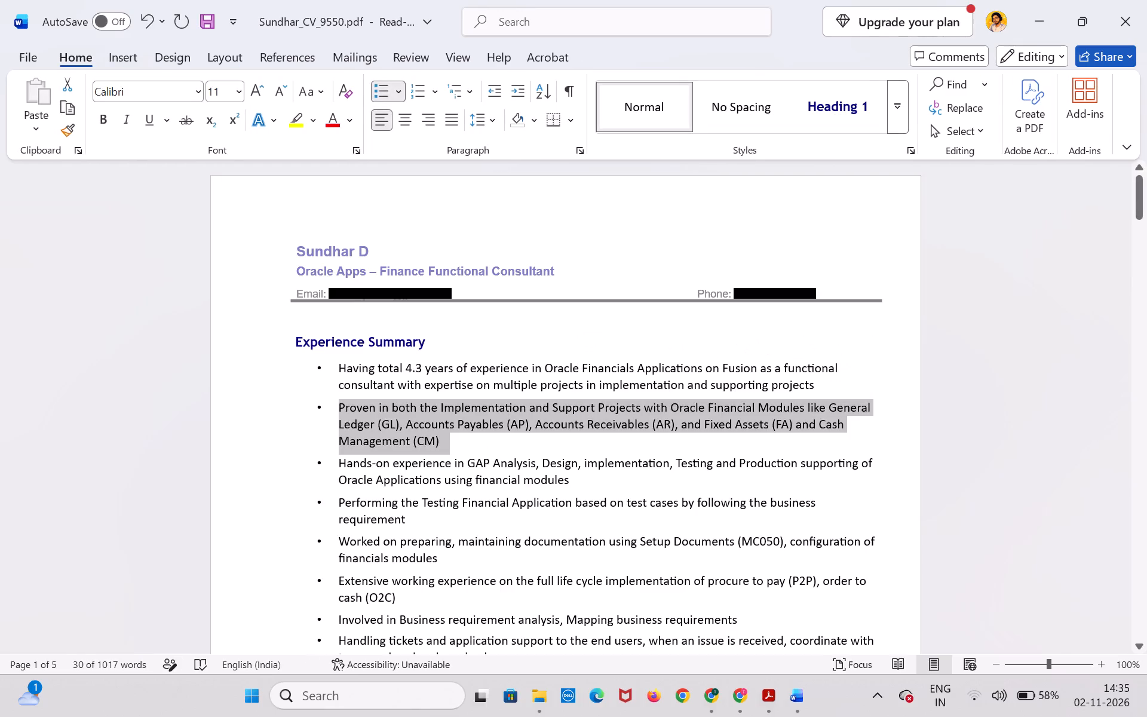
left_click(472, 465)
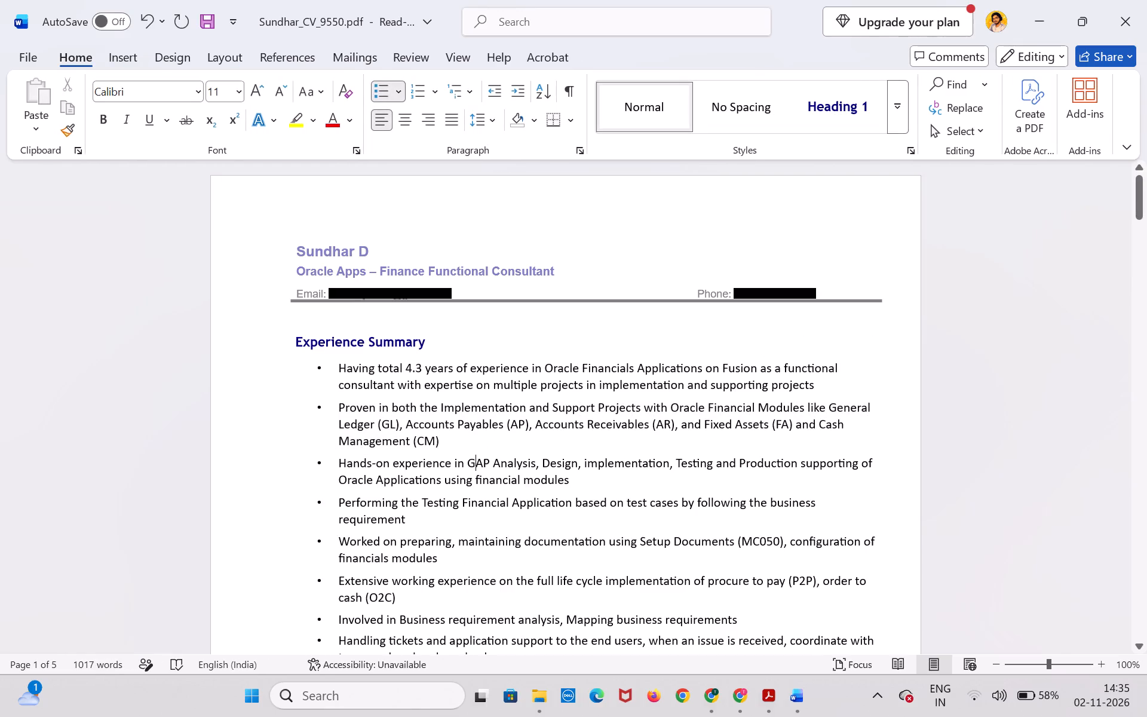
Break the Experience text before "Worked" so that the LTM entry starts on its own line.
scroll(555, 478, "down", 4)
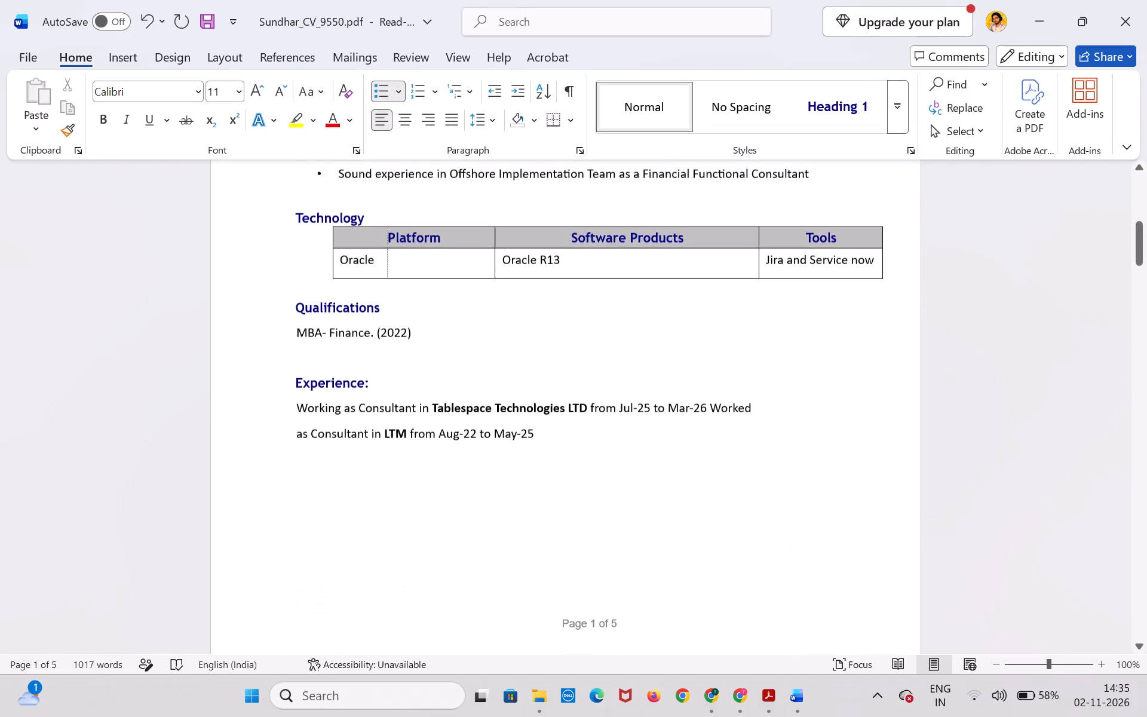
scroll(555, 478, "down", 1)
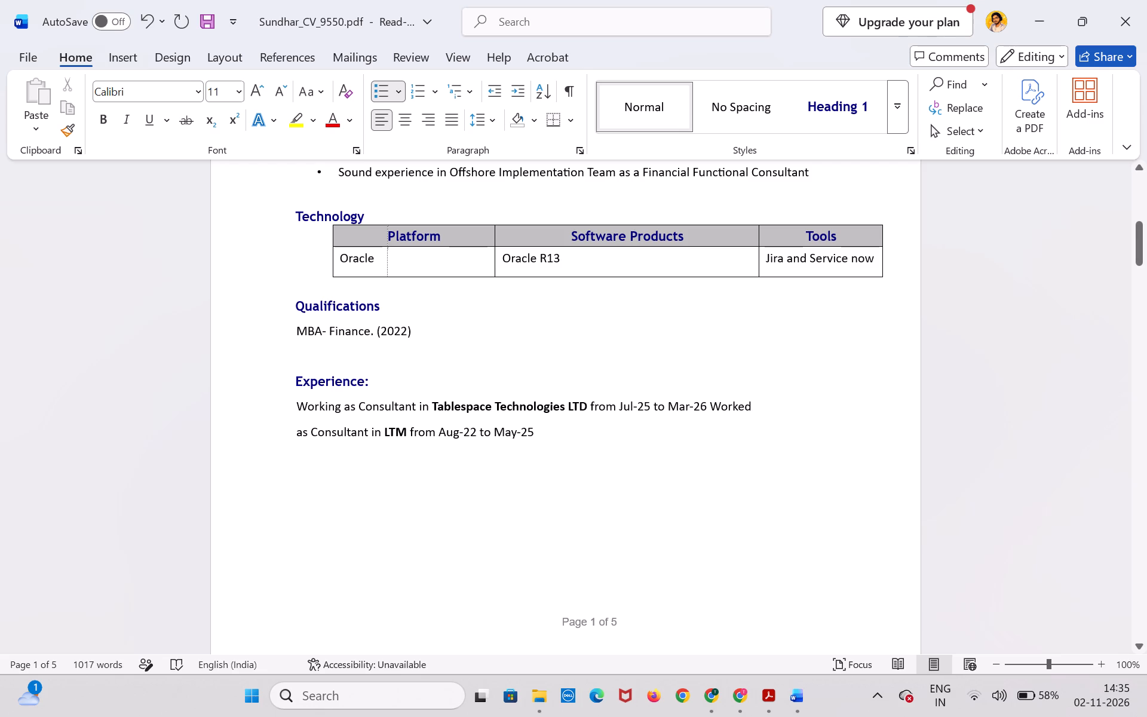
left_click(713, 404)
key("Return")
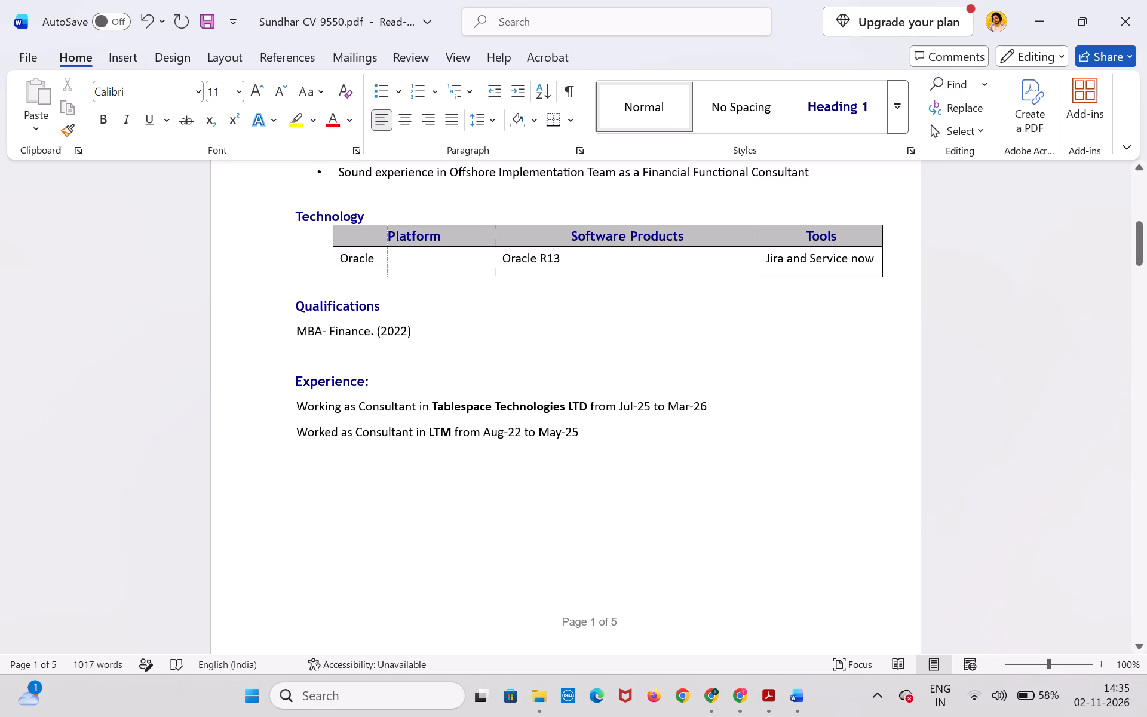
Change "Working" to "Worked" at the start of the Tablespace Technologies LTD entry under Experience.
left_click(338, 411)
key("BackSpace")
key("BackSpace")
key("BackSpace")
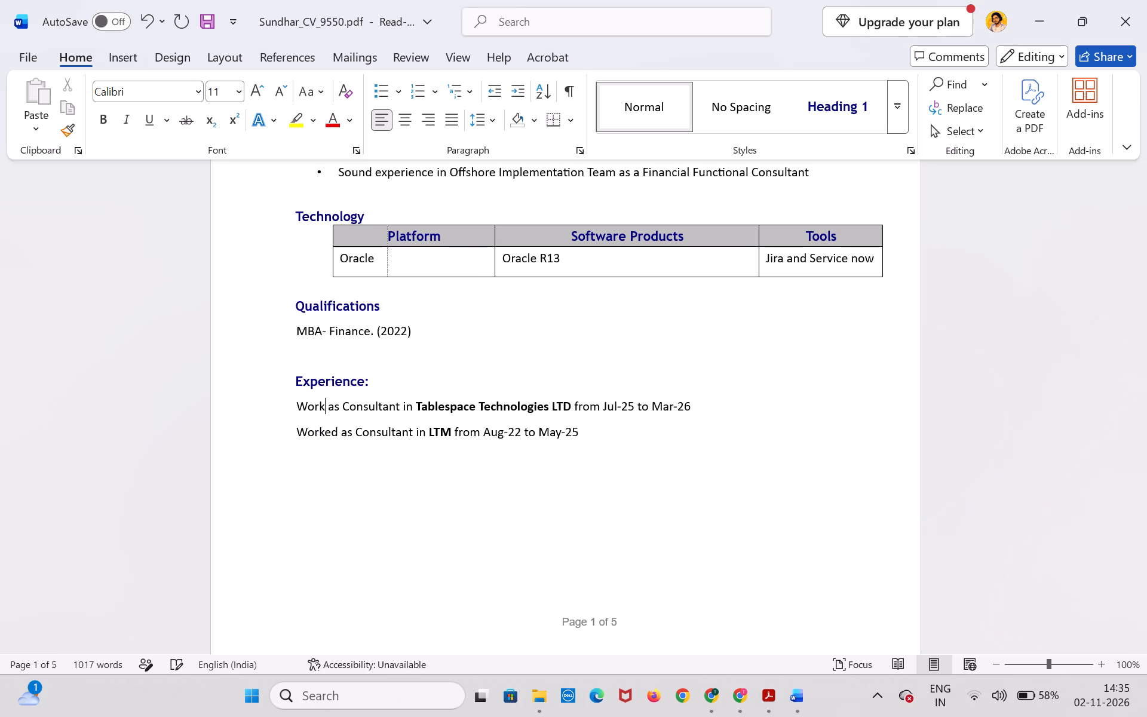
type("ed")
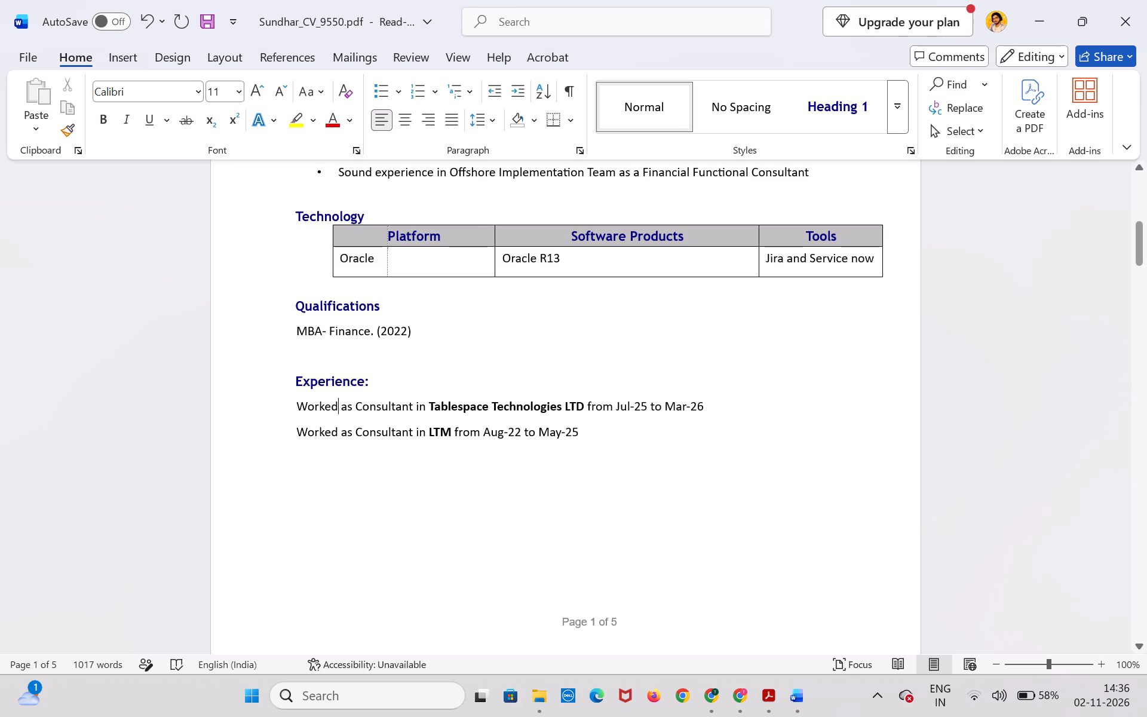
left_click(502, 481)
scroll(697, 473, "down", 2)
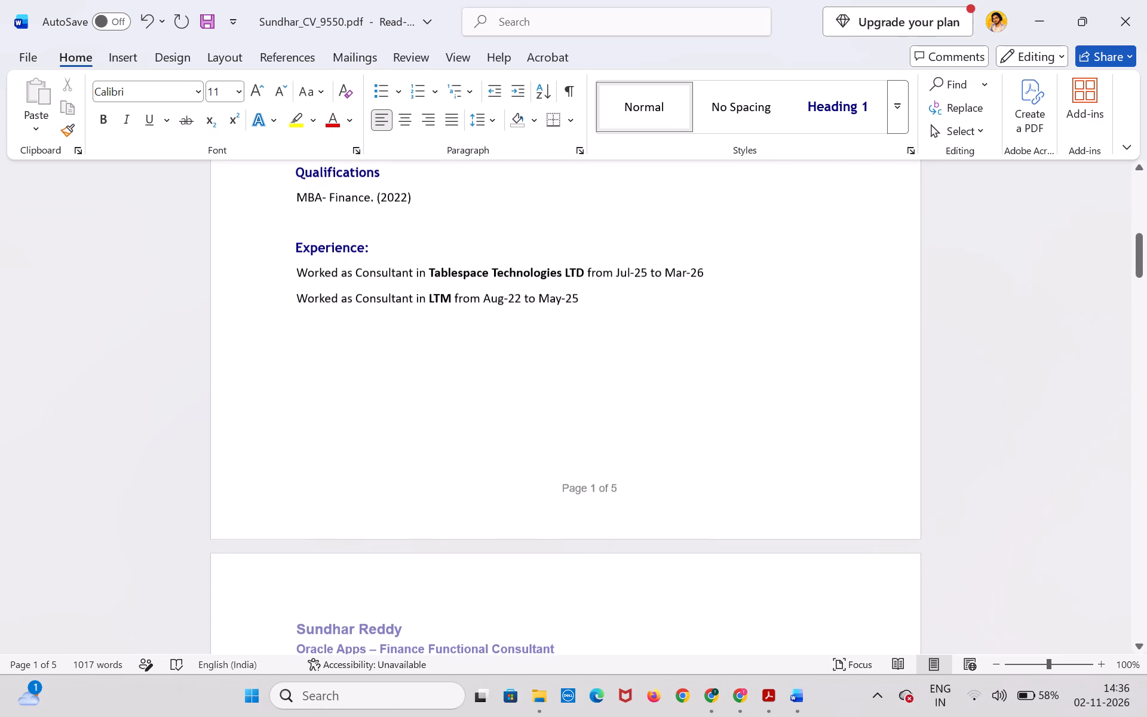
left_click(30, 51)
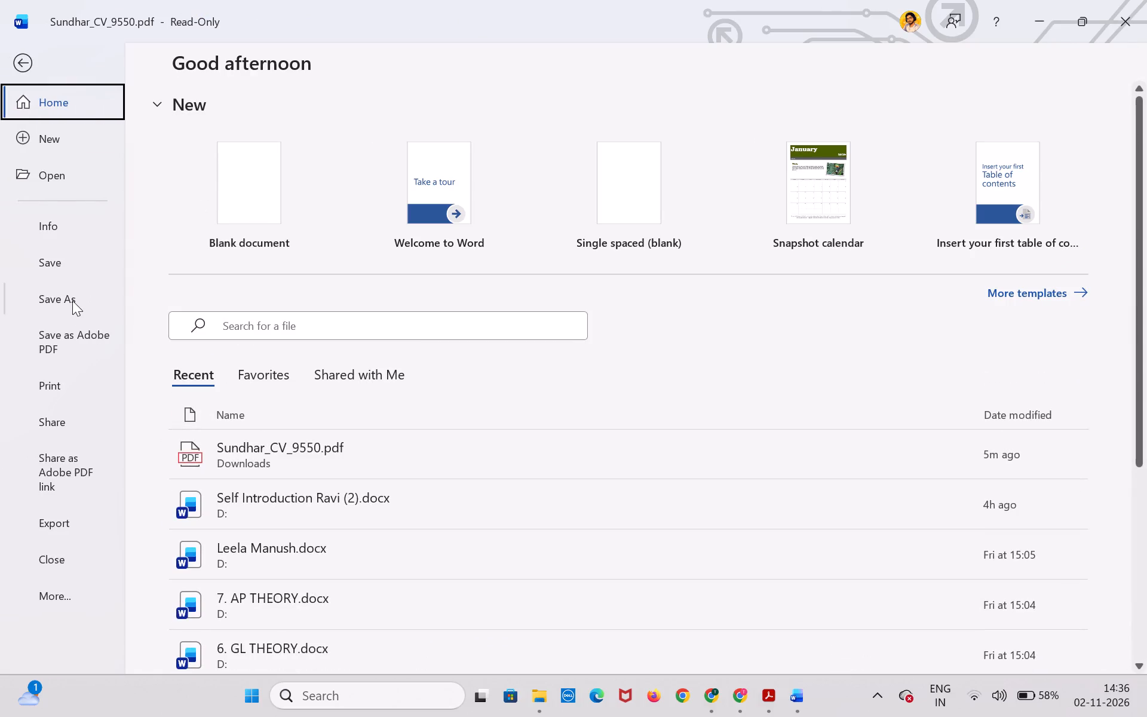
left_click(72, 299)
left_click(243, 483)
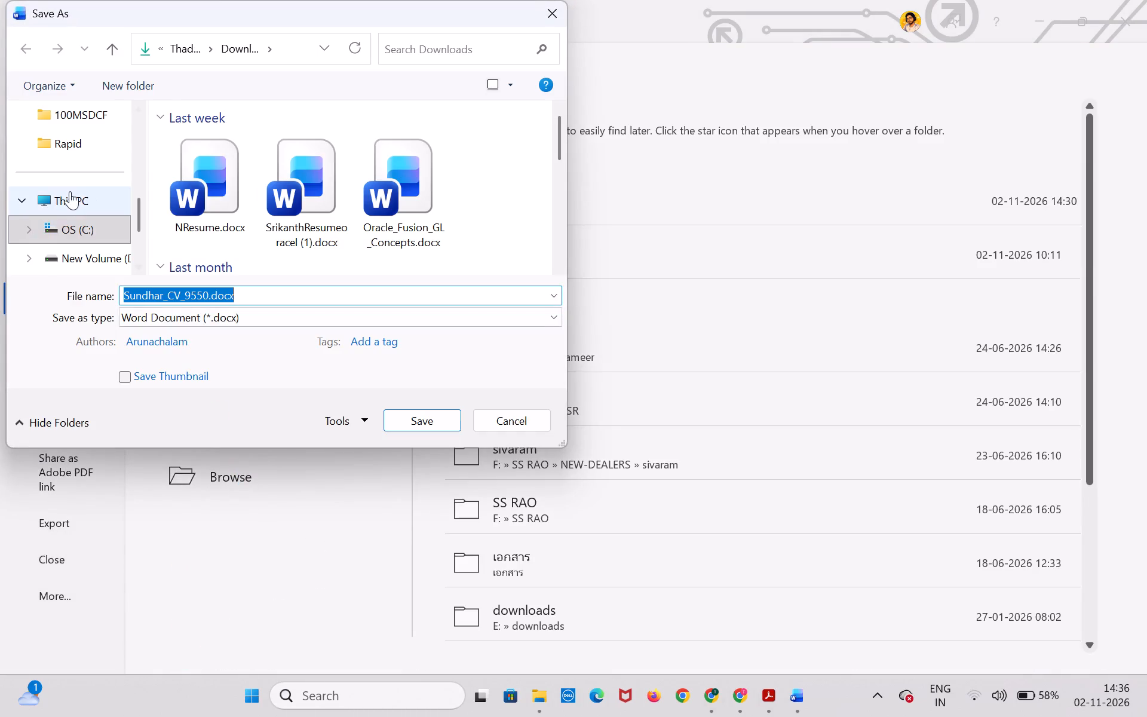
scroll(70, 191, "up", 3)
left_click(79, 269)
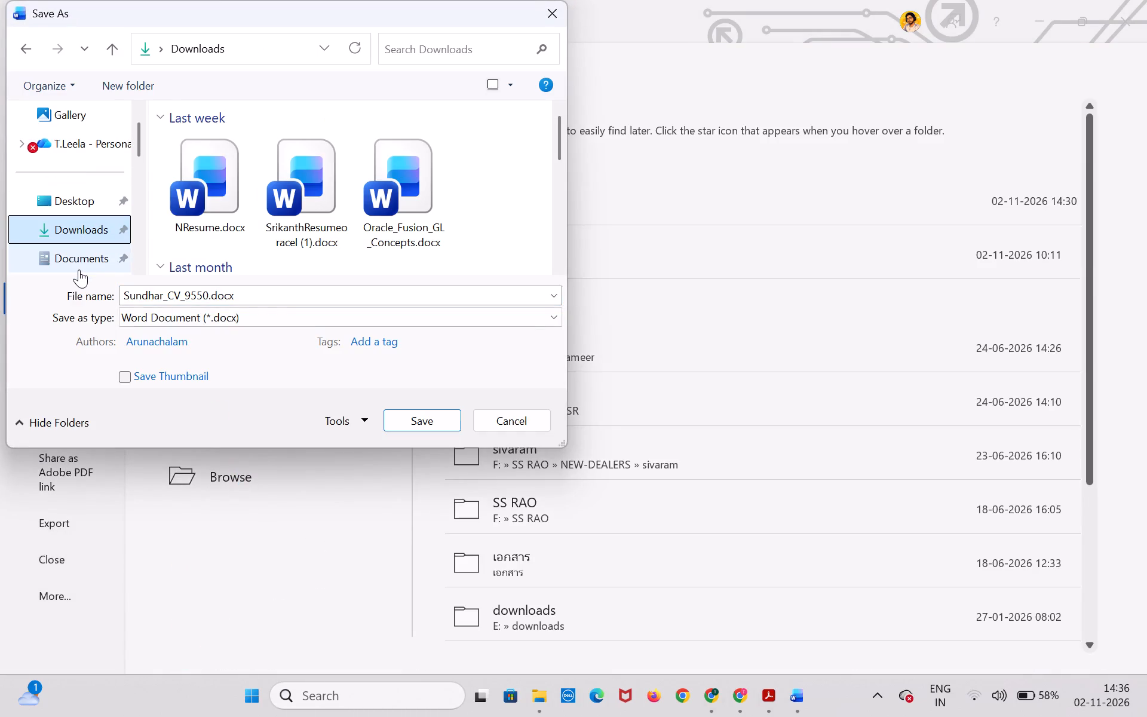
left_click(268, 314)
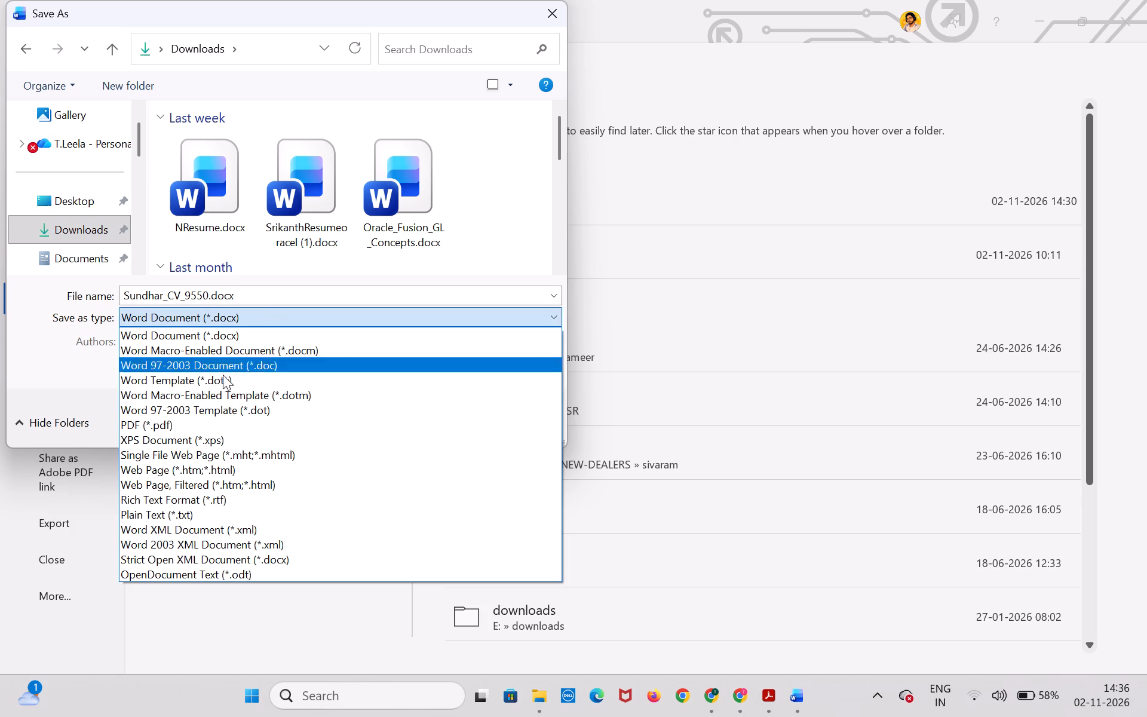
left_click(195, 430)
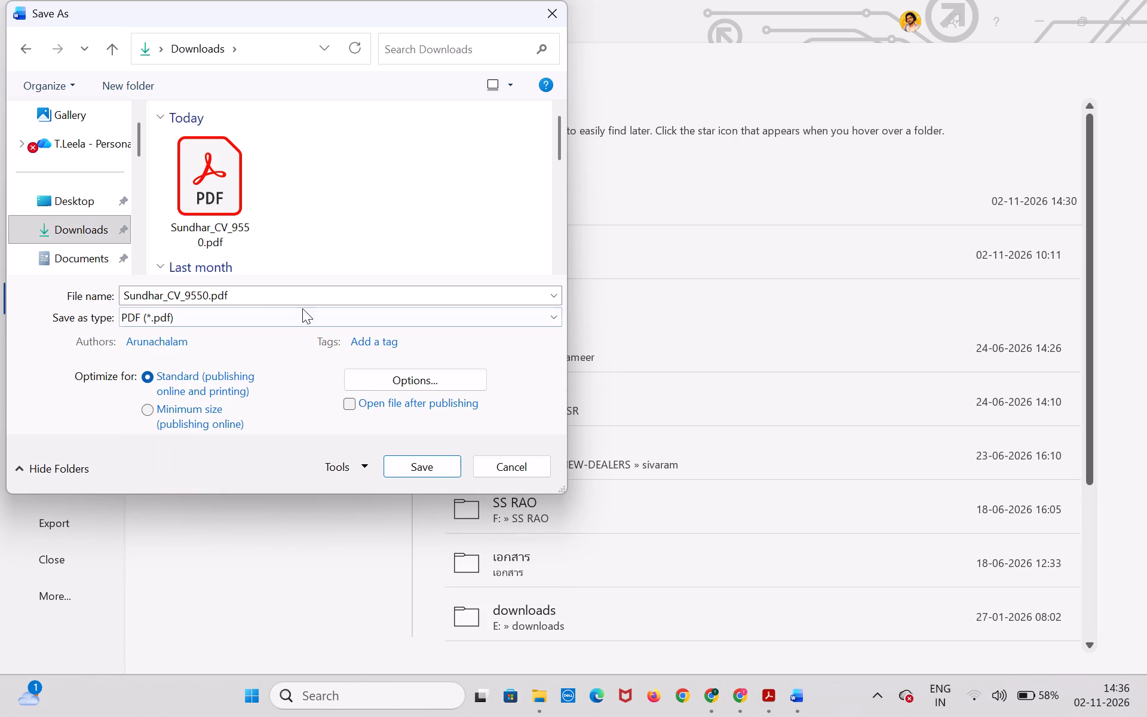
left_click(299, 288)
left_click(299, 288)
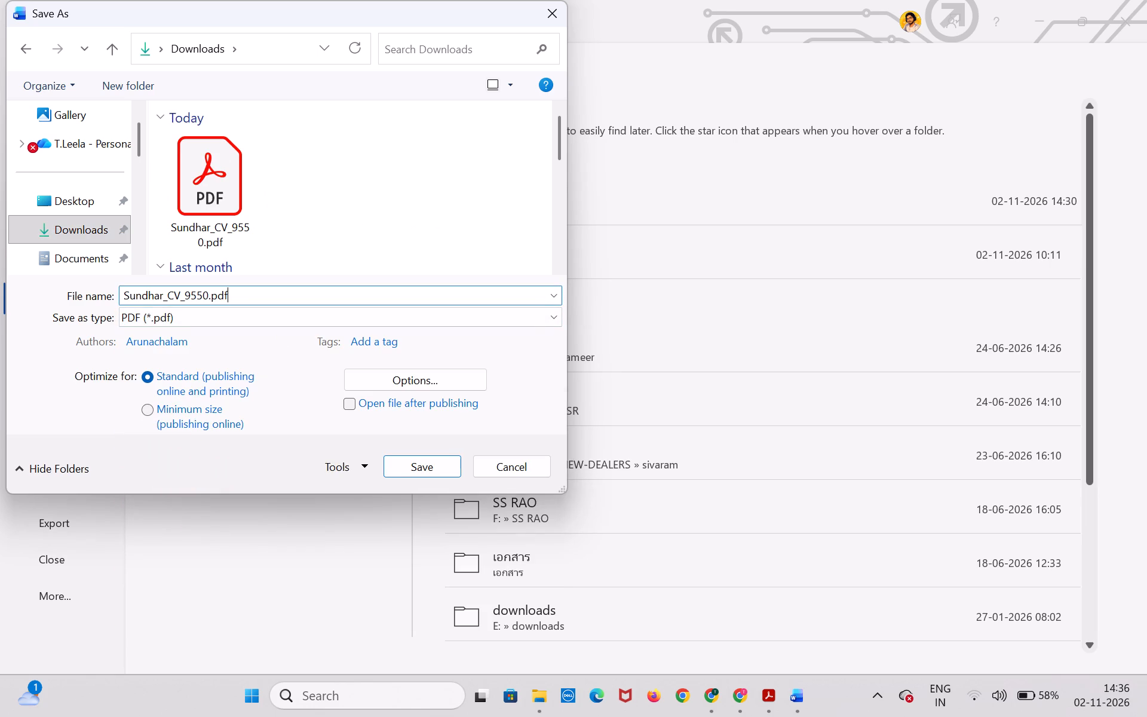
key("BackSpace")
key("BackSpace")
key("BackSpace")
key("BackSpace")
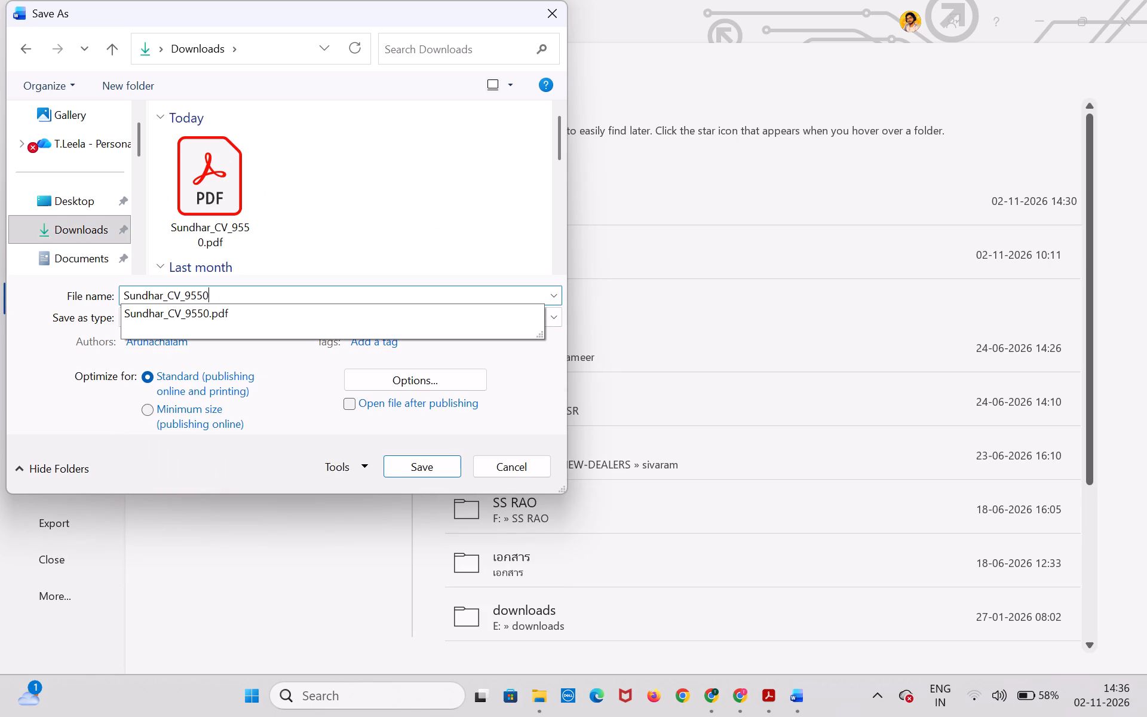
type("...")
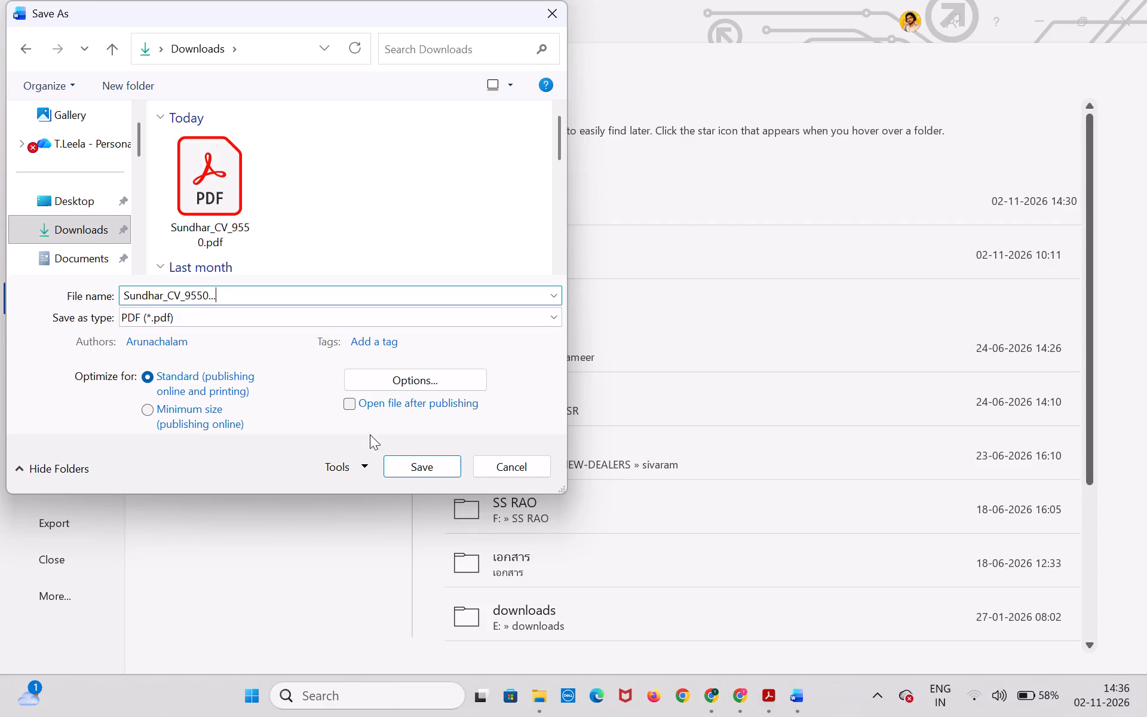
left_click(402, 464)
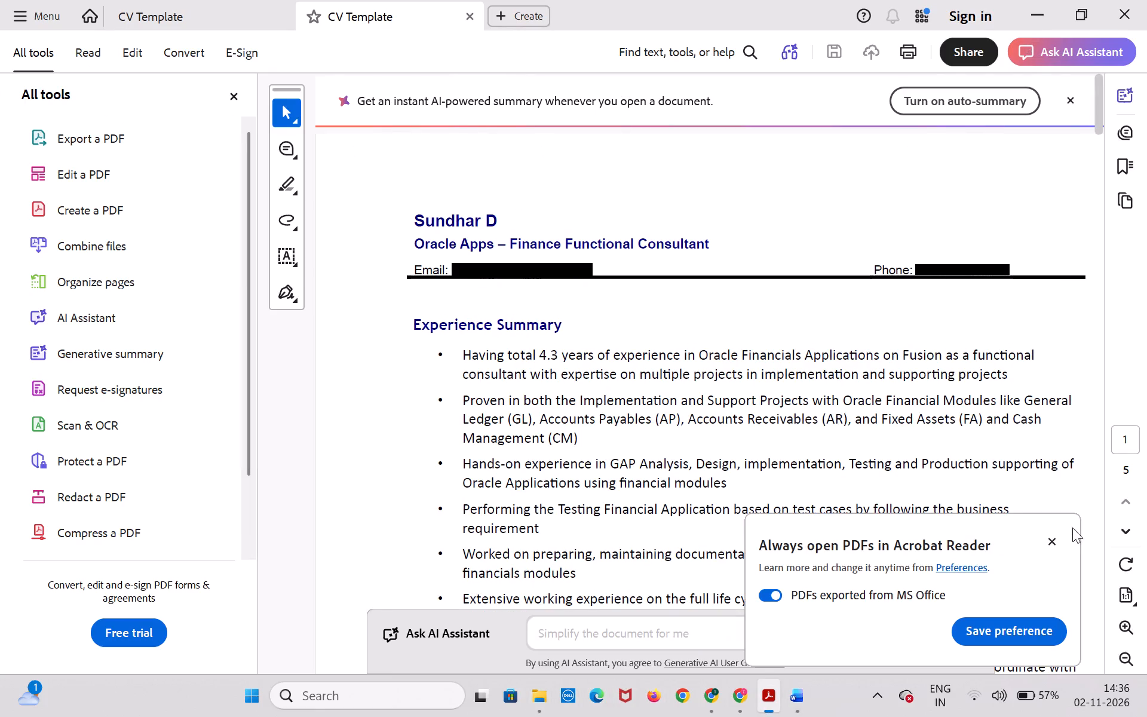
Dismiss the preference offer for opening PDFs and review the exported CV Template PDF from its first page through page 5.
left_click(1047, 538)
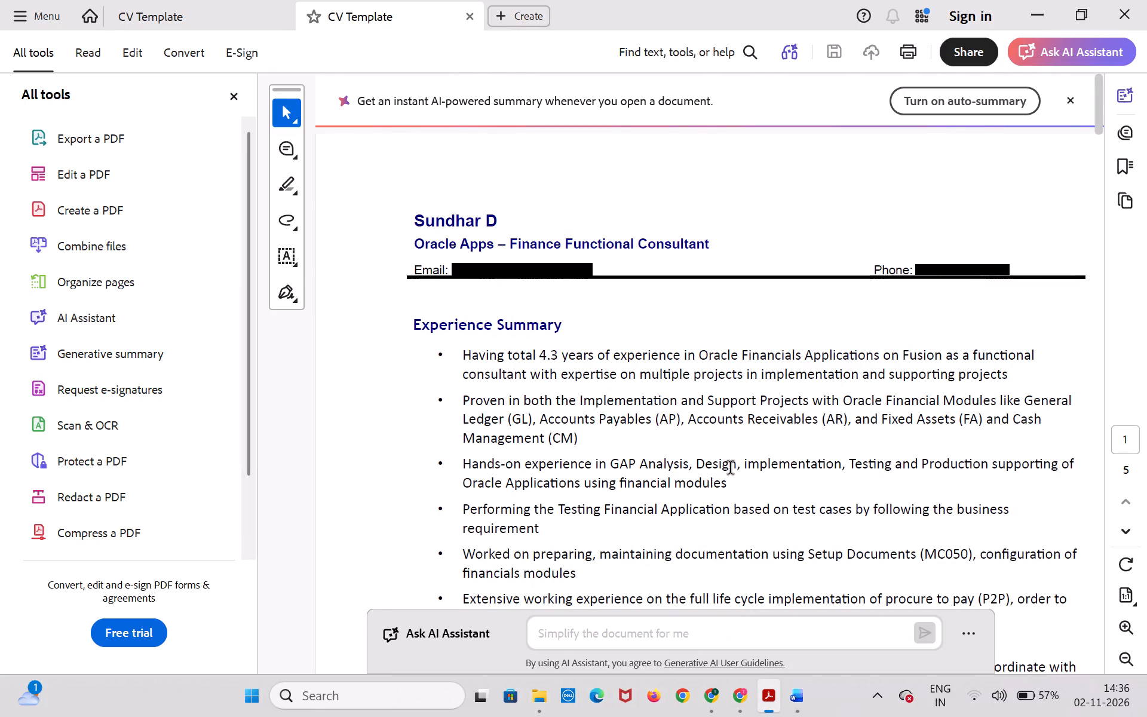
scroll(731, 468, "down", 12)
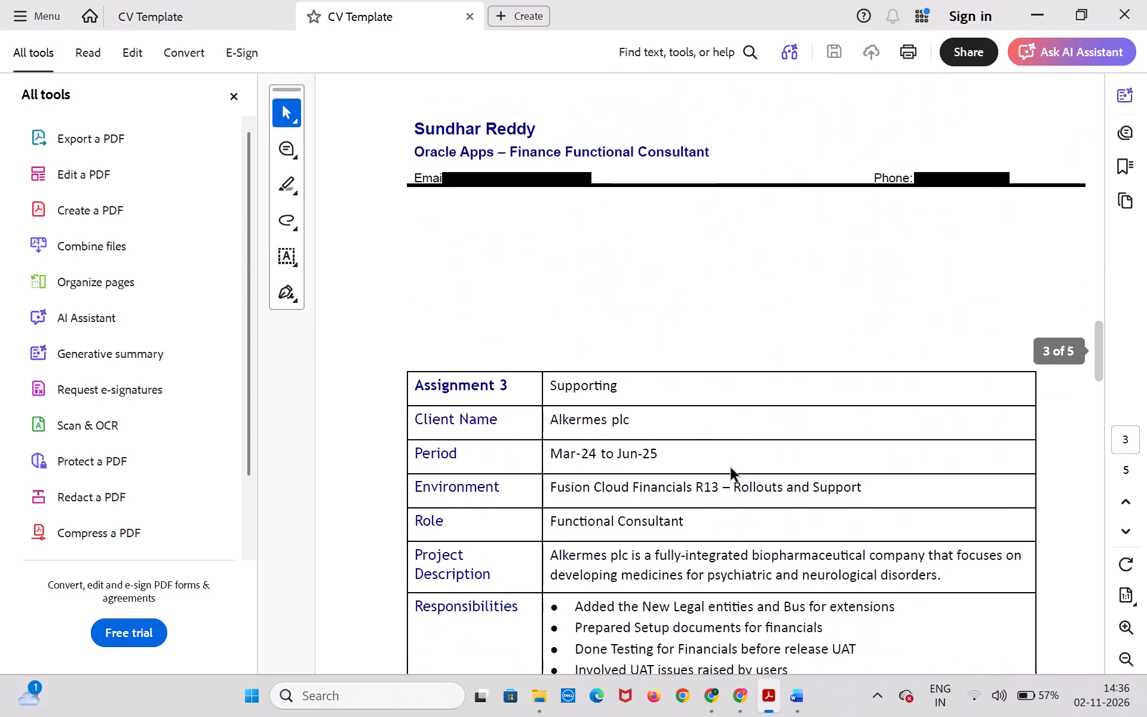
scroll(731, 468, "down", 11)
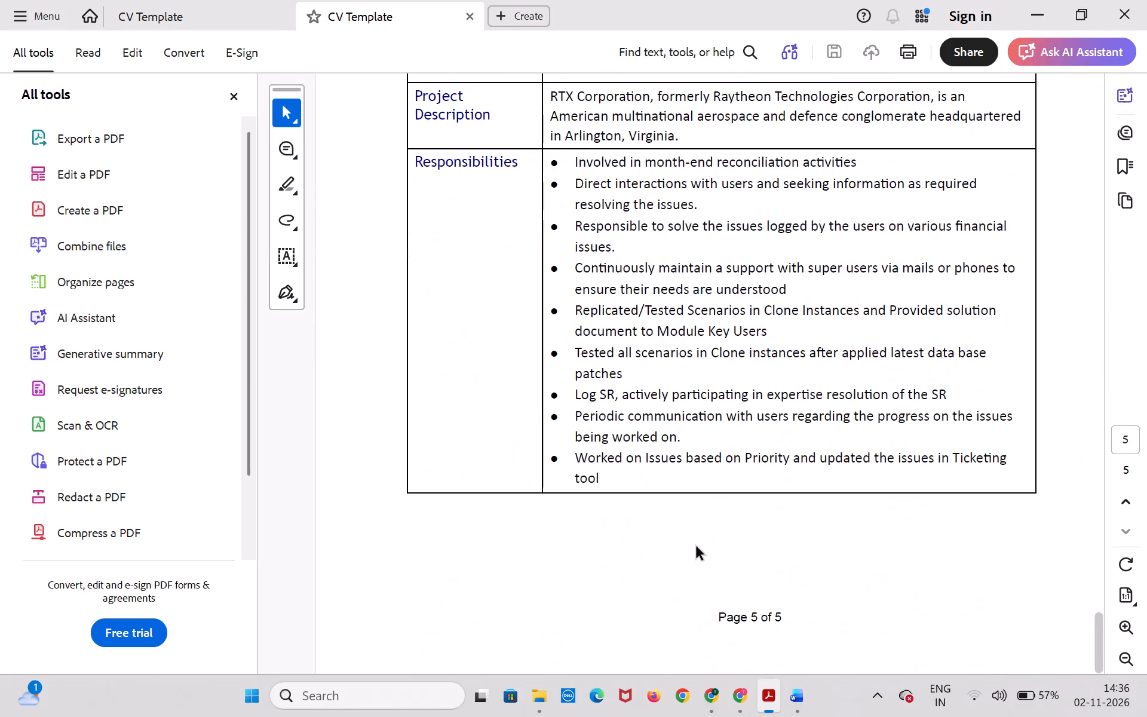